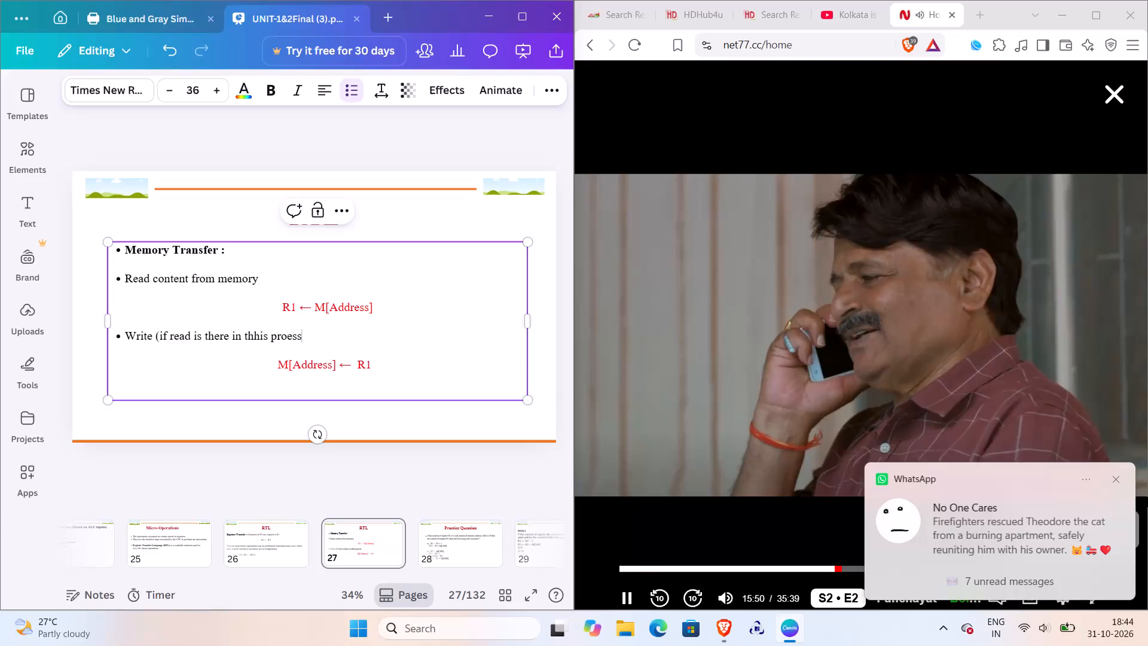
Dismiss the WhatsApp message notification.
{"action": "left_click", "coordinate": [1119, 477]}
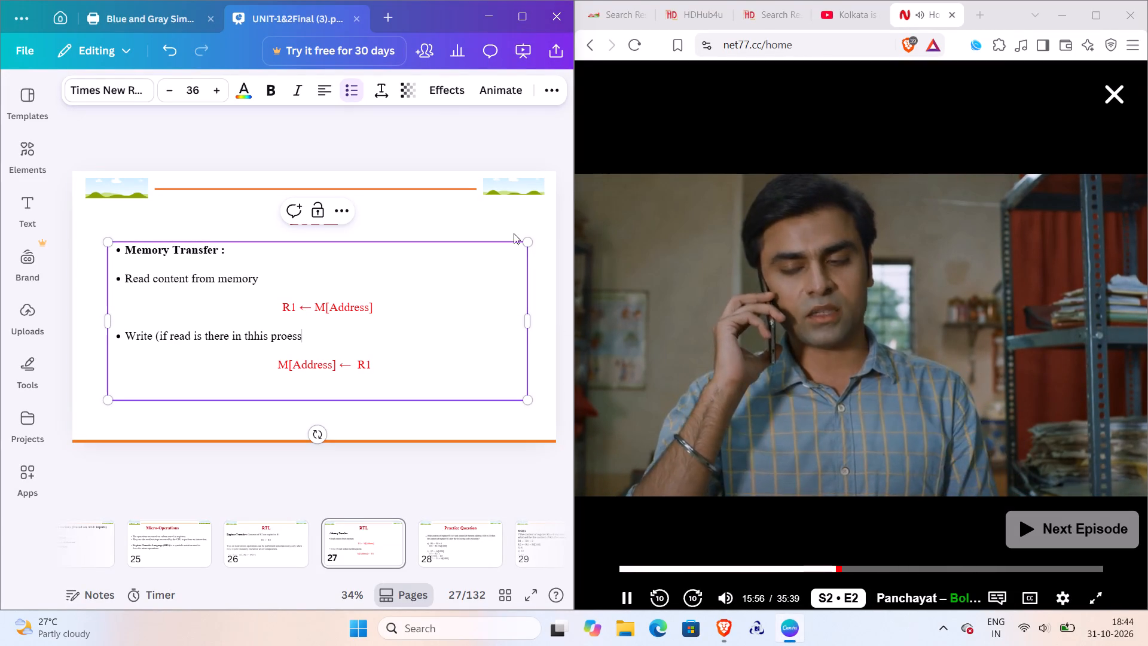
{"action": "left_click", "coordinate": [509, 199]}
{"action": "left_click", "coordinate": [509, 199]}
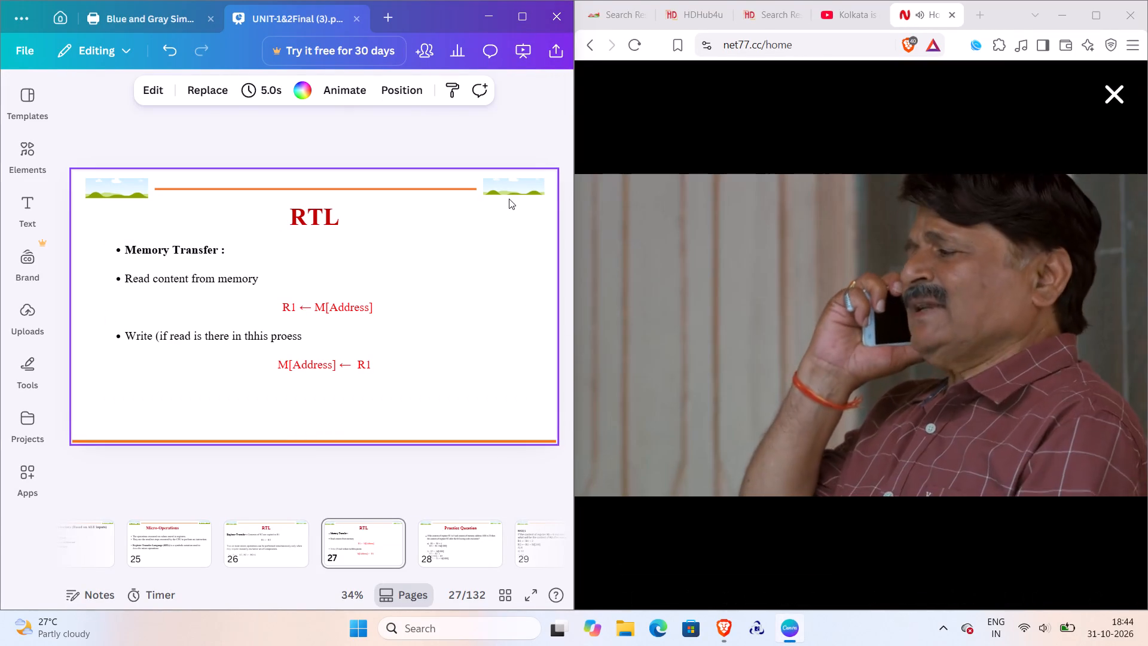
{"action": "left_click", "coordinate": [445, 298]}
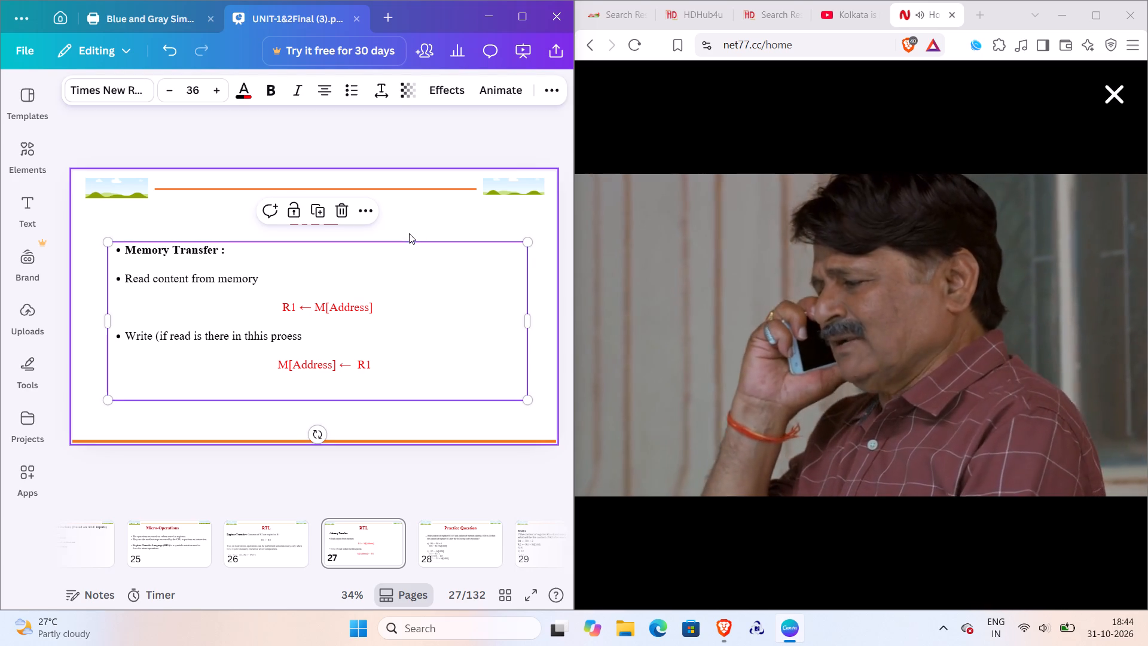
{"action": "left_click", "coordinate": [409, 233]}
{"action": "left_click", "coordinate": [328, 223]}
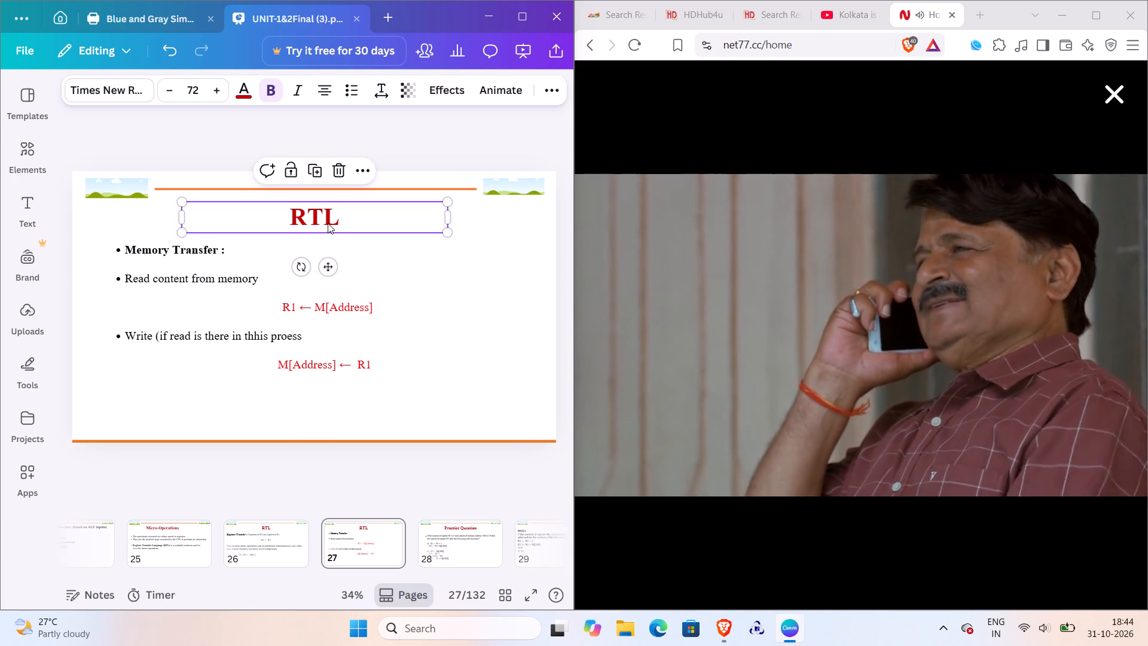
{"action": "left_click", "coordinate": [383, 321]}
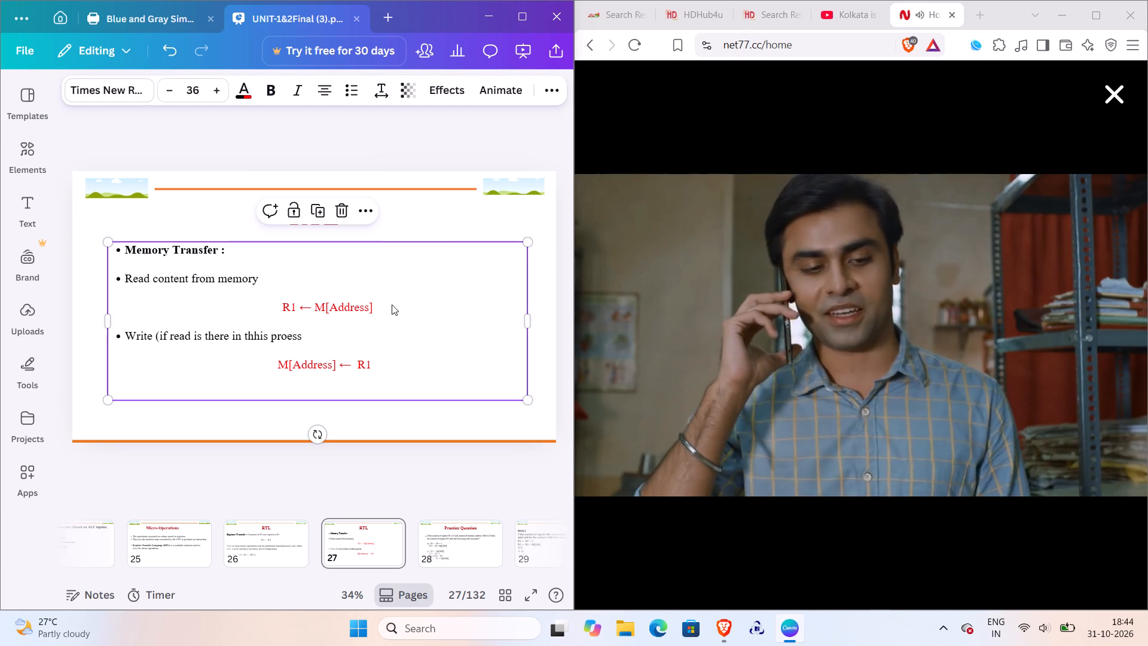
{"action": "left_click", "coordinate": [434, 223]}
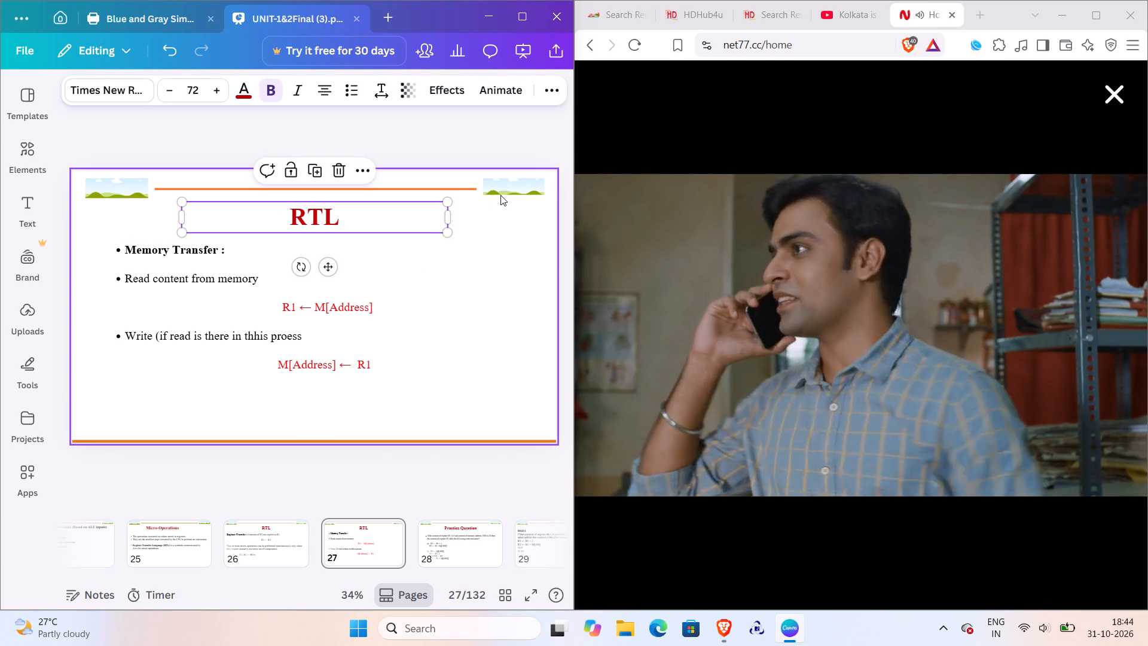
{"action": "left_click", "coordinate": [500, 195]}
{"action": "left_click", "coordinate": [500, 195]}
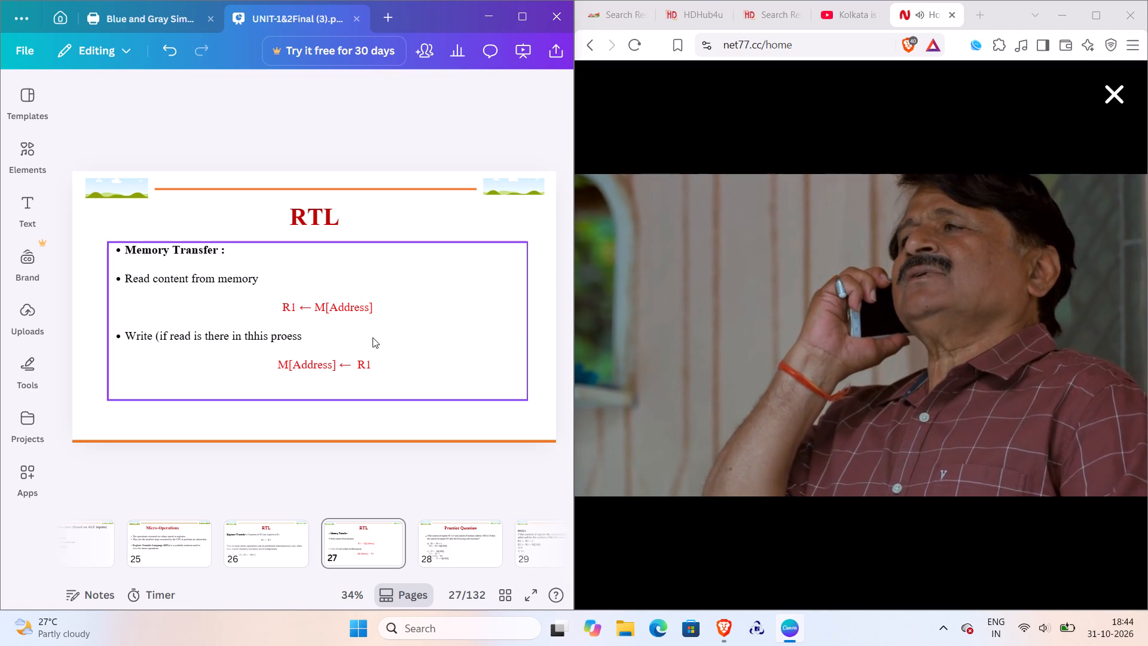
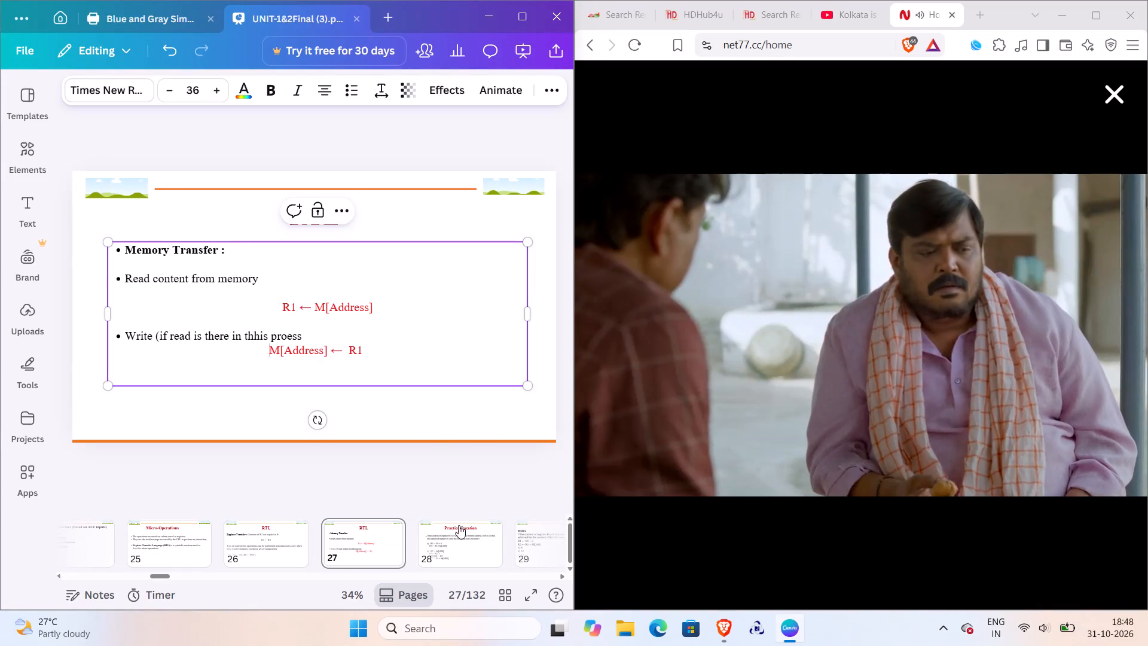
On the Practice Question slide, page 28, replace the word "execution" at the end of the question with "exicutions".
{"action": "left_click", "coordinate": [454, 543]}
{"action": "left_click", "coordinate": [216, 329]}
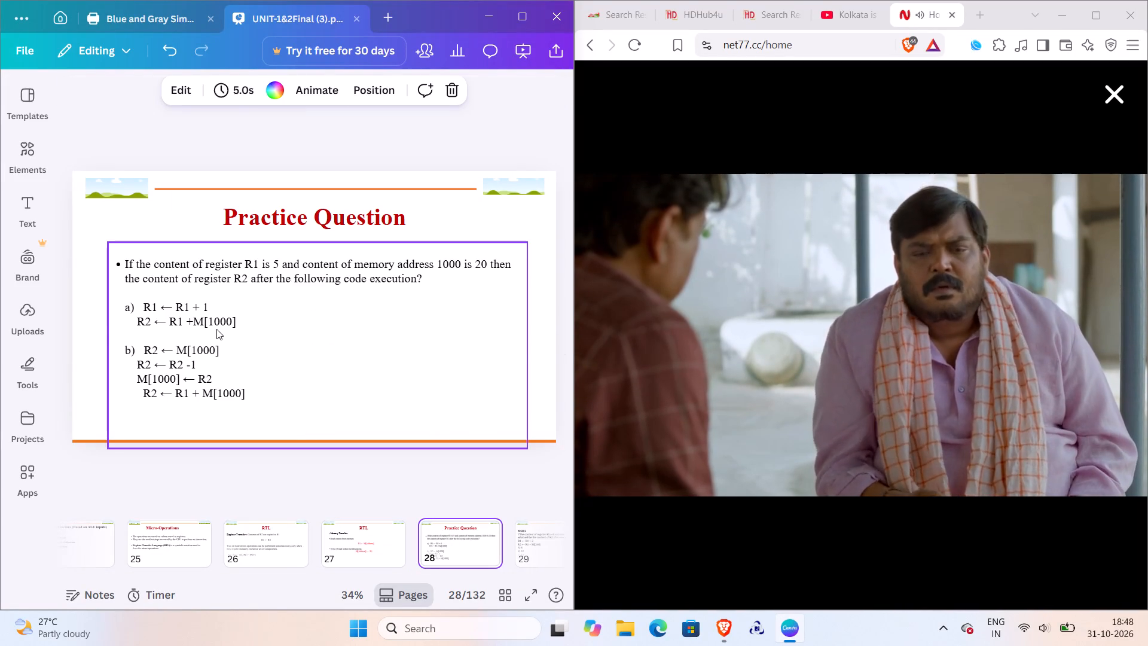
{"action": "right_click", "coordinate": [233, 330]}
{"action": "left_click", "coordinate": [233, 330]}
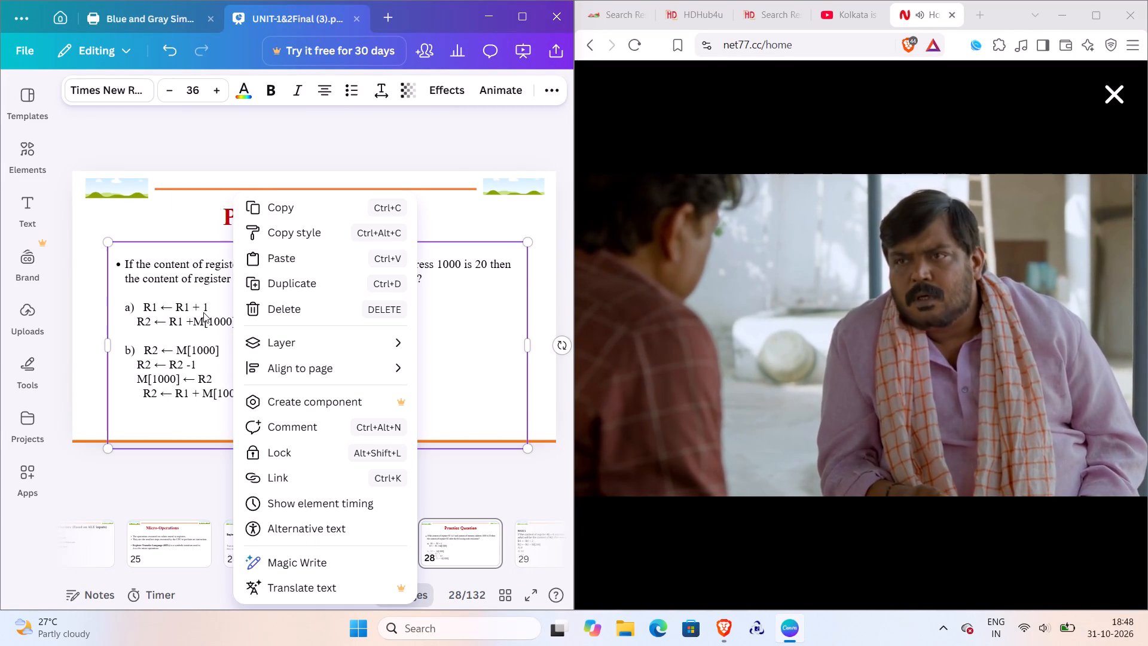
{"action": "double_click", "coordinate": [203, 312]}
{"action": "left_click", "coordinate": [286, 300]}
{"action": "left_click_drag", "start_coordinate": [286, 300], "coordinate": [417, 277]}
{"action": "left_click", "coordinate": [417, 277]}
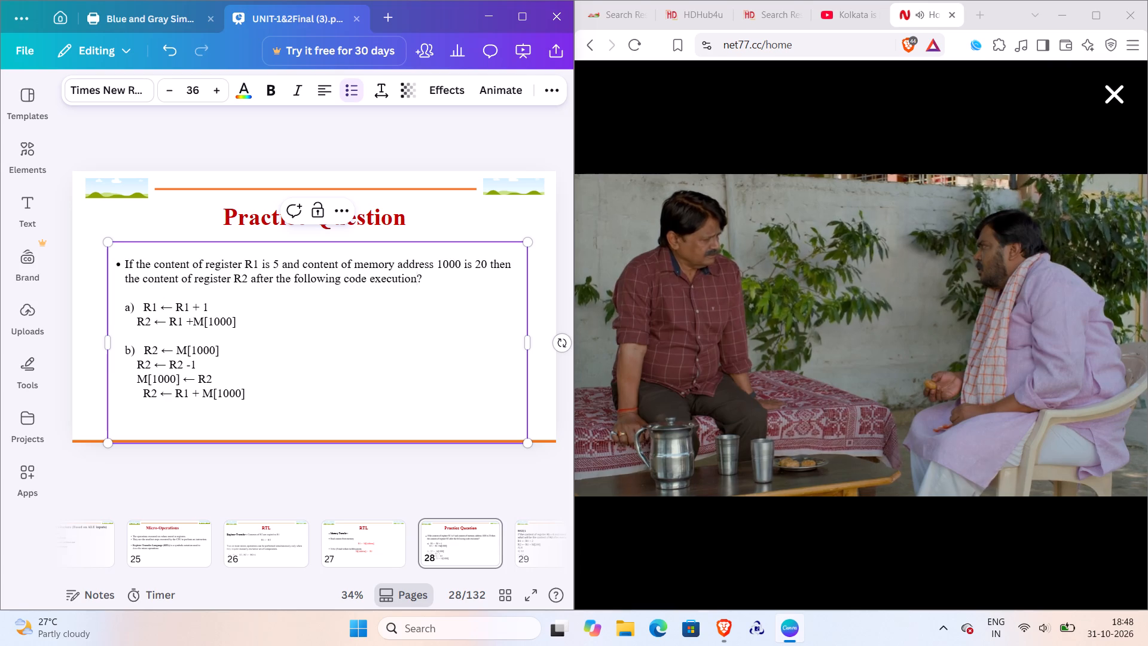
{"action": "key", "text": "BackSpace"}
{"action": "key", "text": "BackSpace"}
{"action": "key", "text": "BackSpace"}
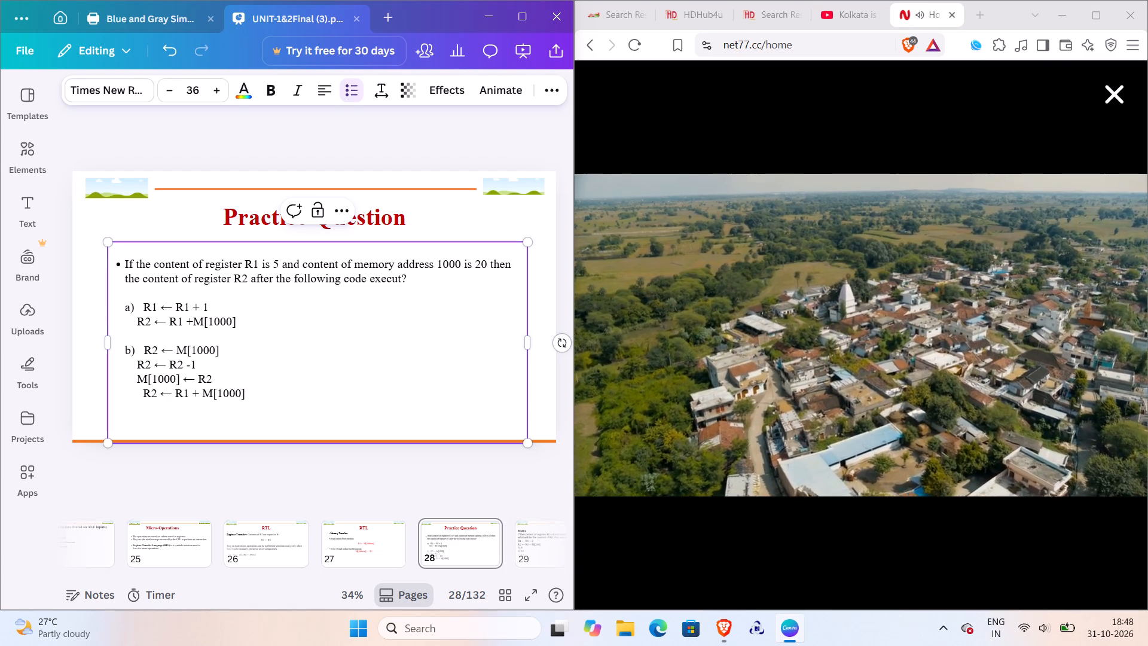
{"action": "key", "text": "BackSpace"}
{"action": "key", "text": "BackSpace"}
{"action": "key", "text": "BackSpace"}
{"action": "key", "text": "BackSpace"}
{"action": "key", "text": "BackSpace"}
{"action": "key", "text": "BackSpace"}
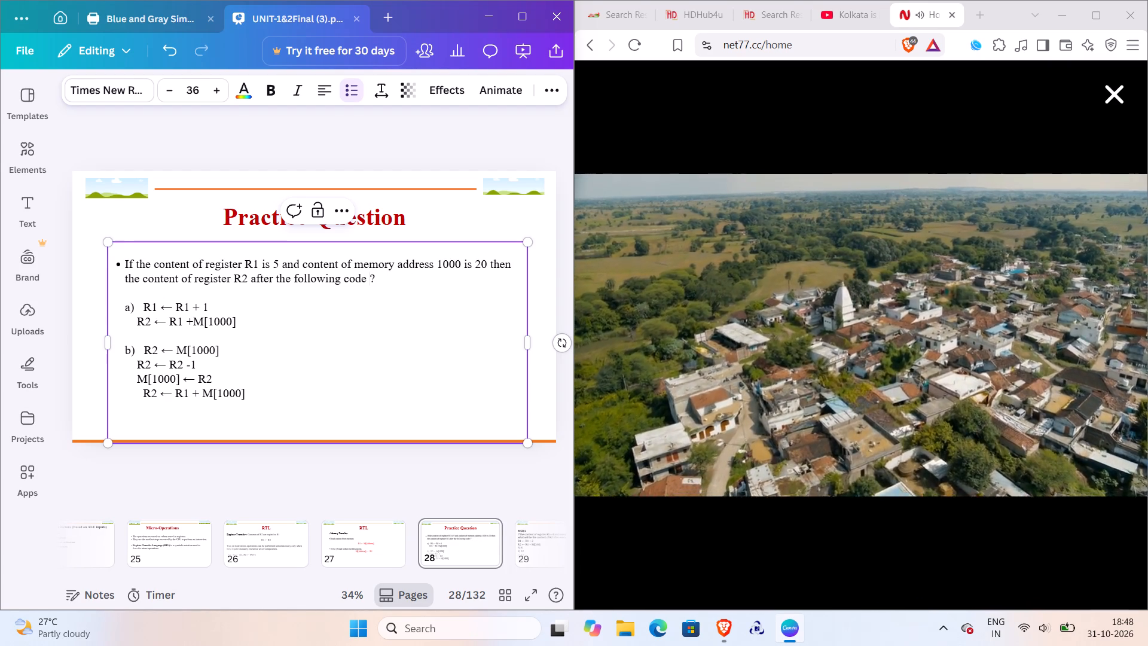
{"action": "type", "text": "exi"}
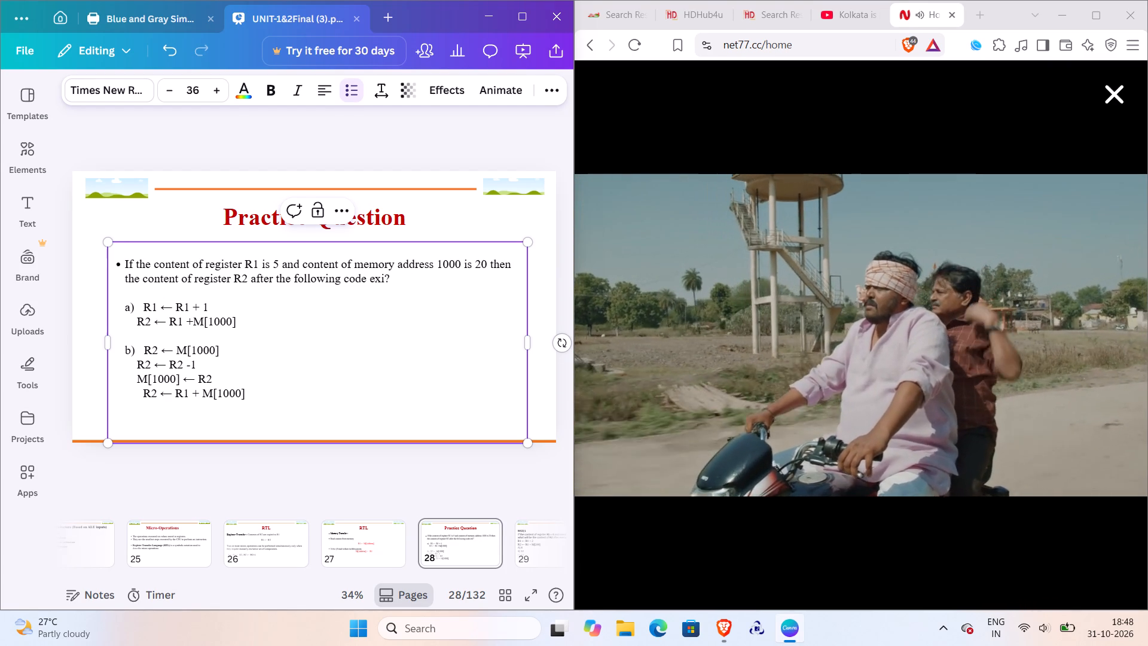
{"action": "type", "text": "cution"}
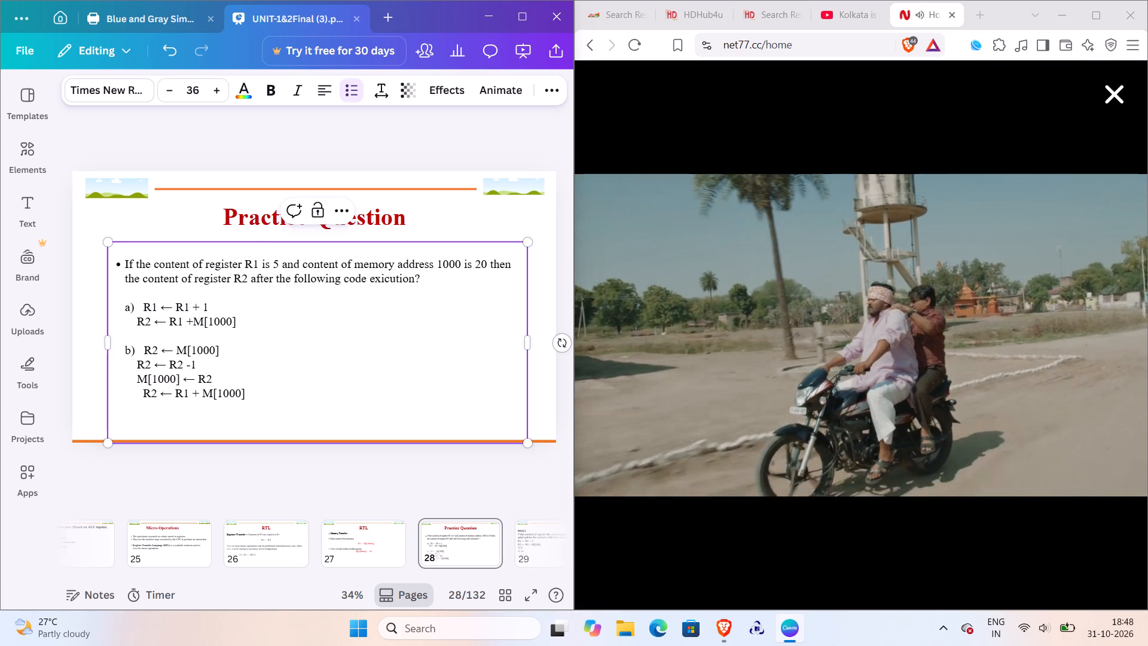
Add the final "s" to "exicution" at the end of the Practice Question text.
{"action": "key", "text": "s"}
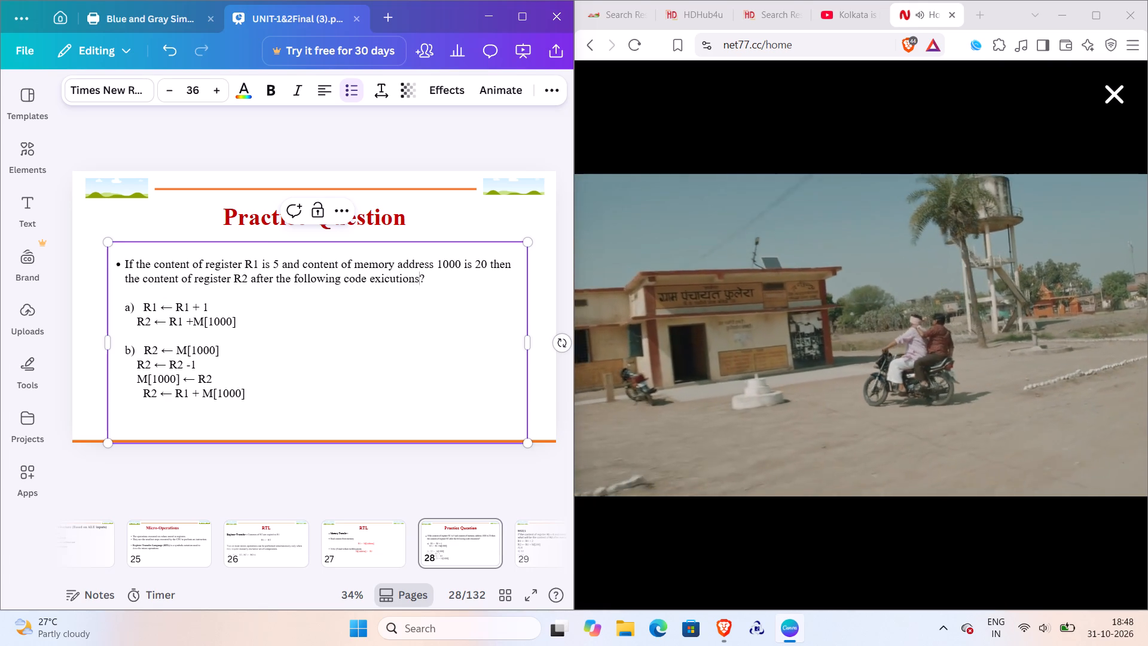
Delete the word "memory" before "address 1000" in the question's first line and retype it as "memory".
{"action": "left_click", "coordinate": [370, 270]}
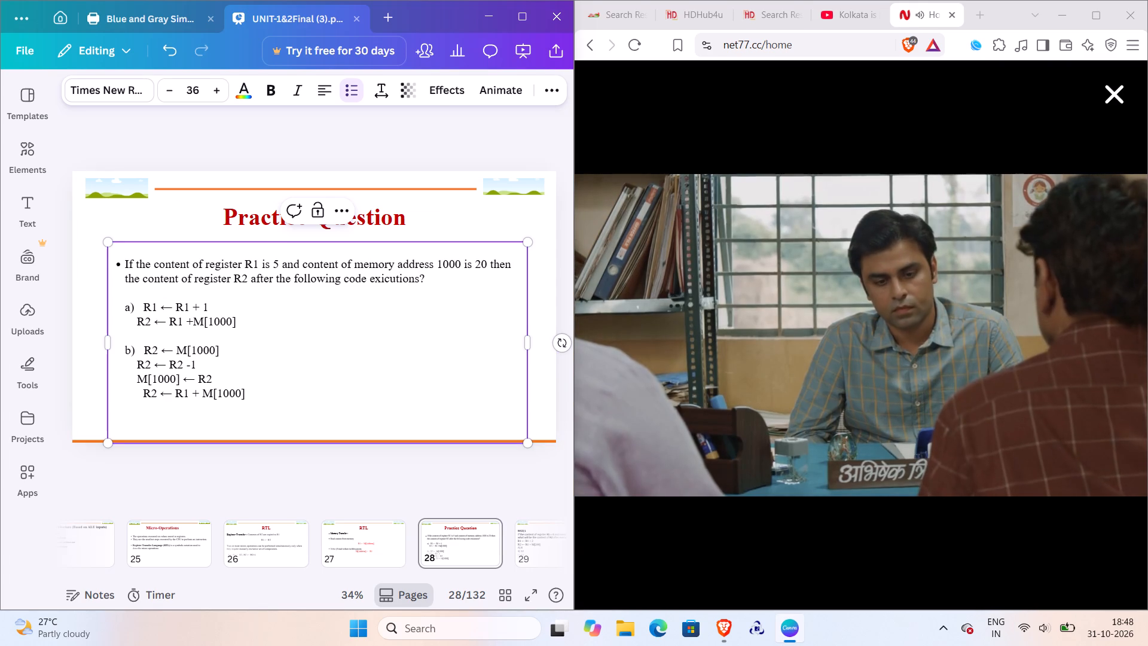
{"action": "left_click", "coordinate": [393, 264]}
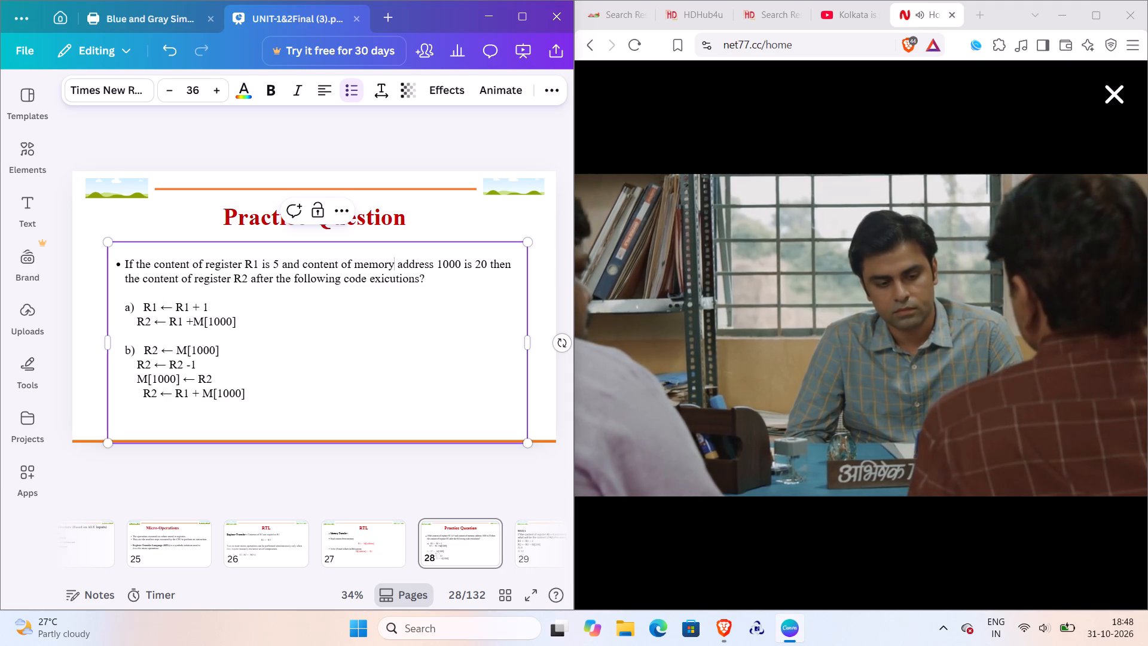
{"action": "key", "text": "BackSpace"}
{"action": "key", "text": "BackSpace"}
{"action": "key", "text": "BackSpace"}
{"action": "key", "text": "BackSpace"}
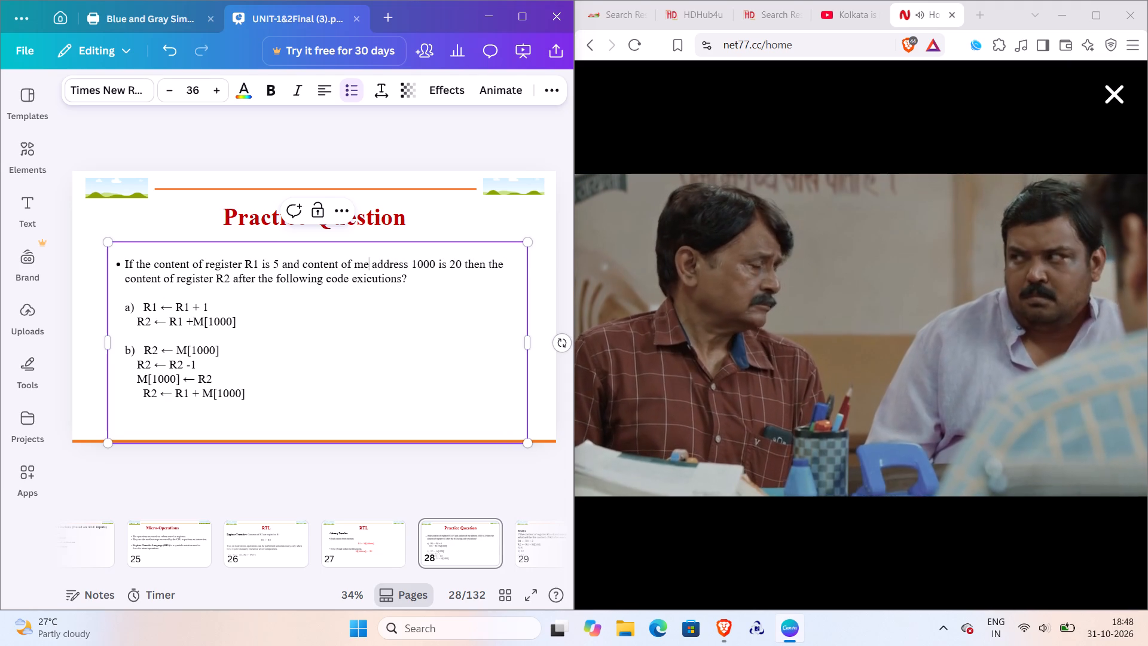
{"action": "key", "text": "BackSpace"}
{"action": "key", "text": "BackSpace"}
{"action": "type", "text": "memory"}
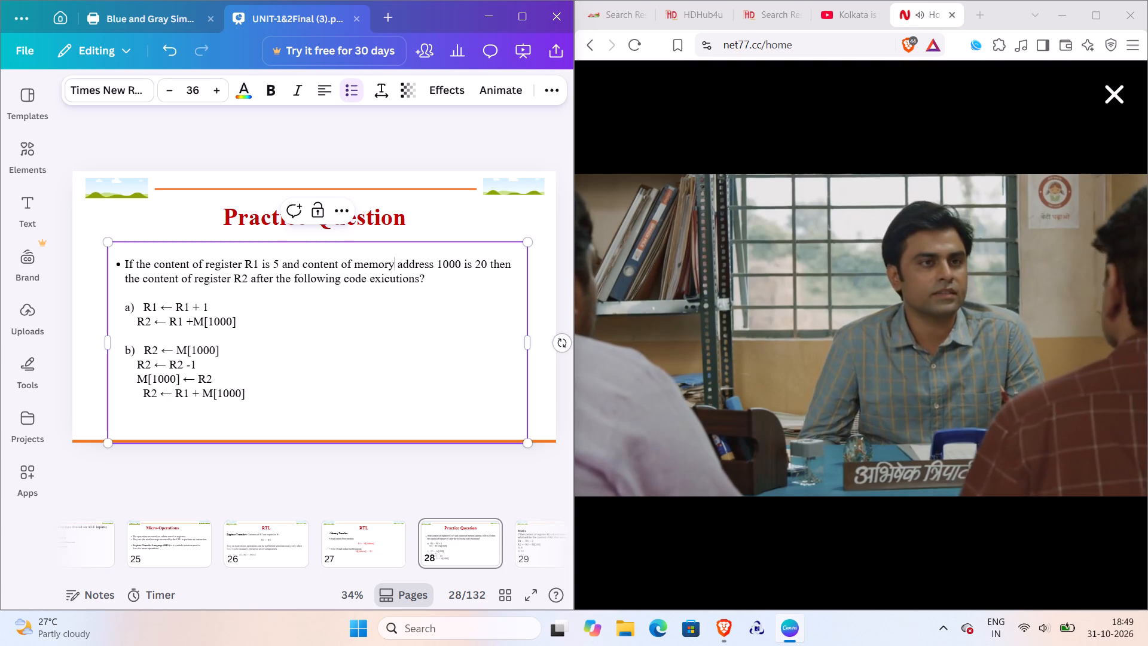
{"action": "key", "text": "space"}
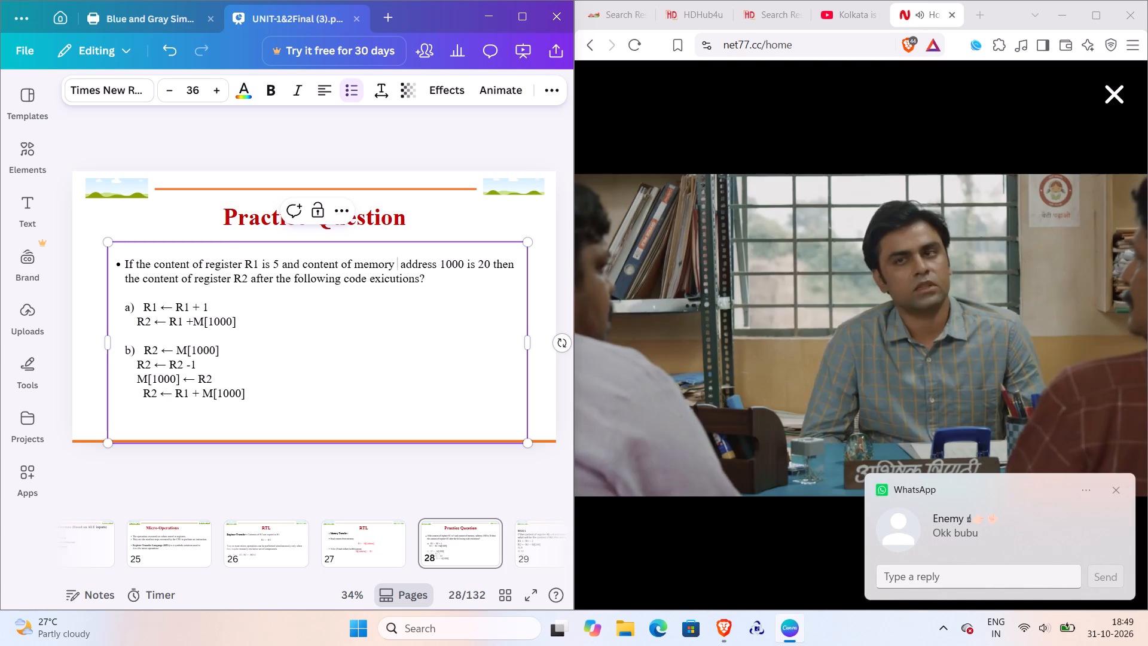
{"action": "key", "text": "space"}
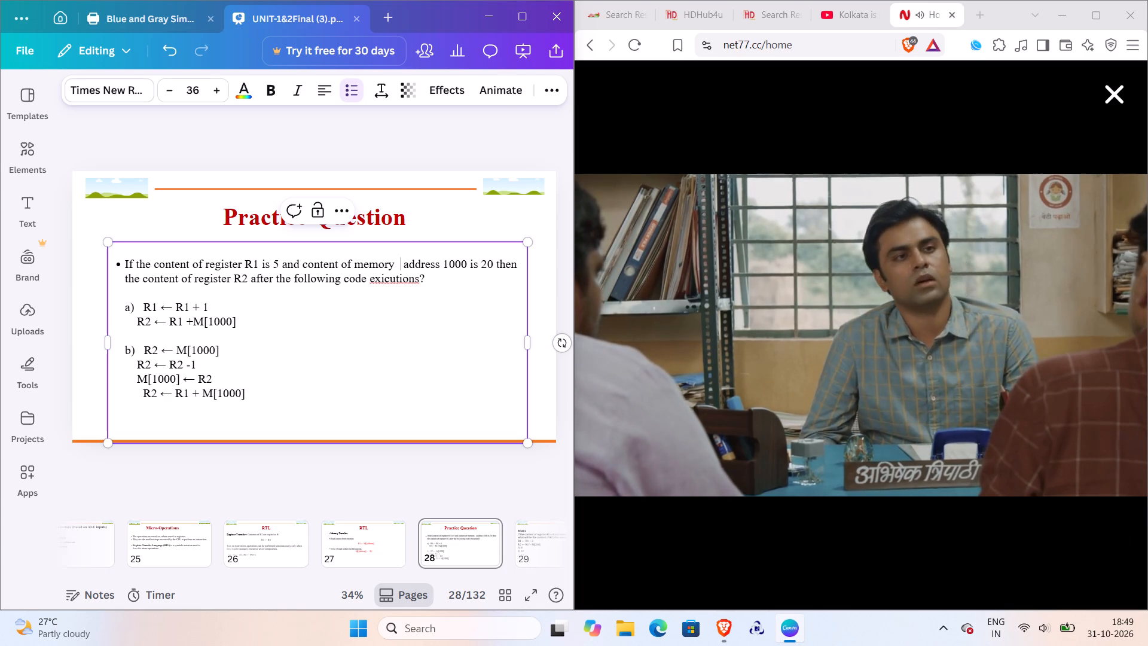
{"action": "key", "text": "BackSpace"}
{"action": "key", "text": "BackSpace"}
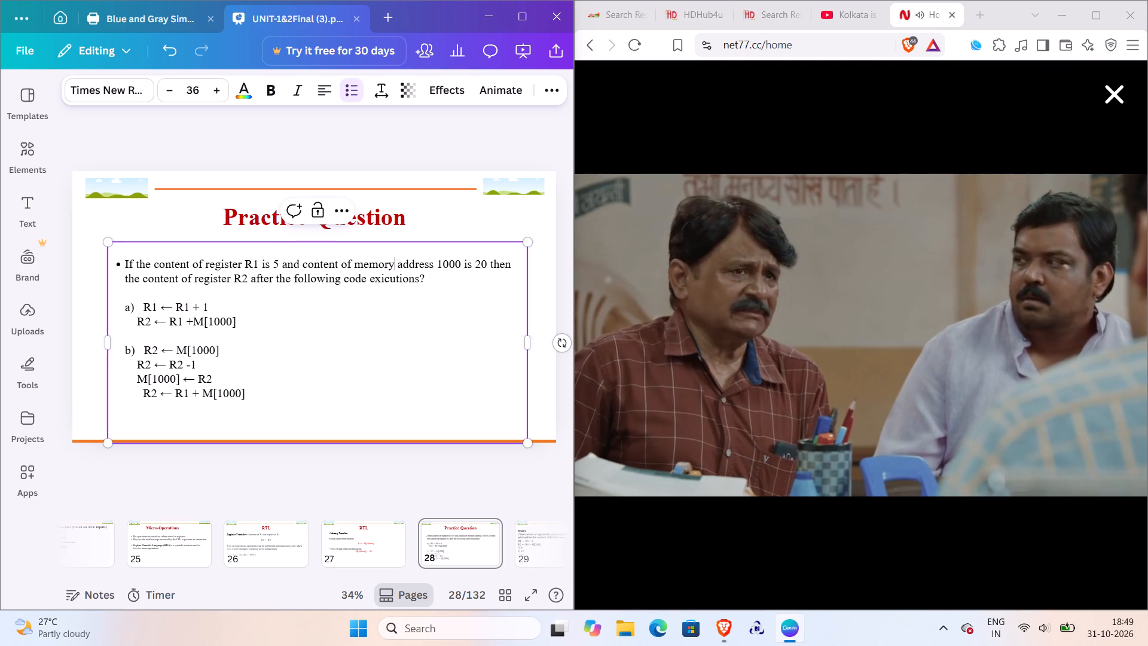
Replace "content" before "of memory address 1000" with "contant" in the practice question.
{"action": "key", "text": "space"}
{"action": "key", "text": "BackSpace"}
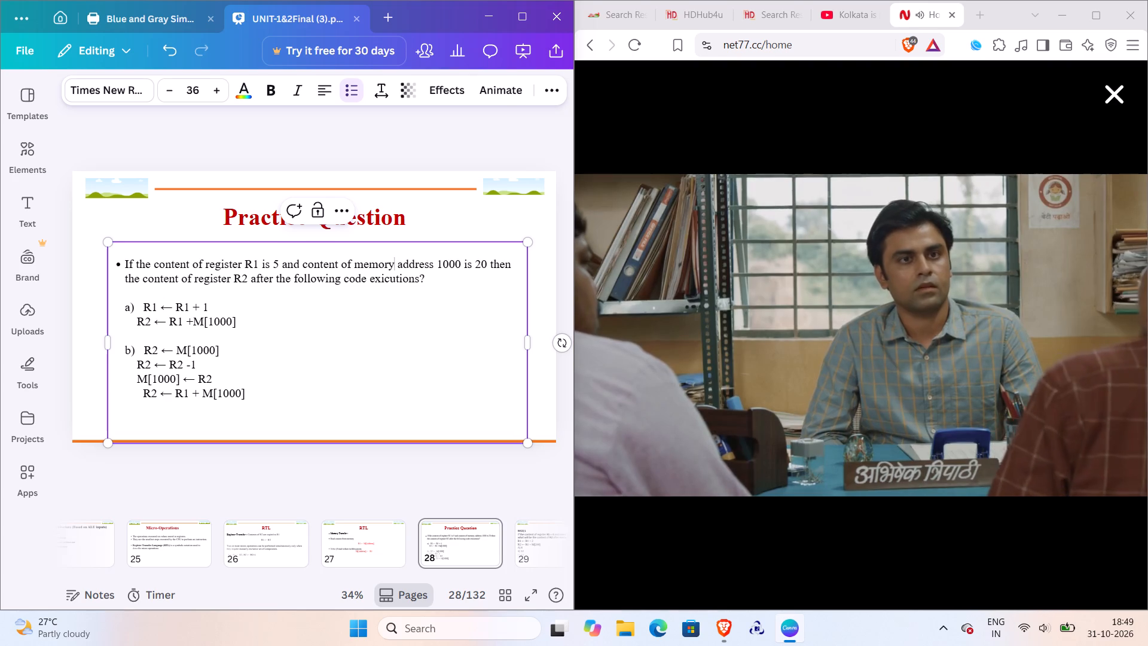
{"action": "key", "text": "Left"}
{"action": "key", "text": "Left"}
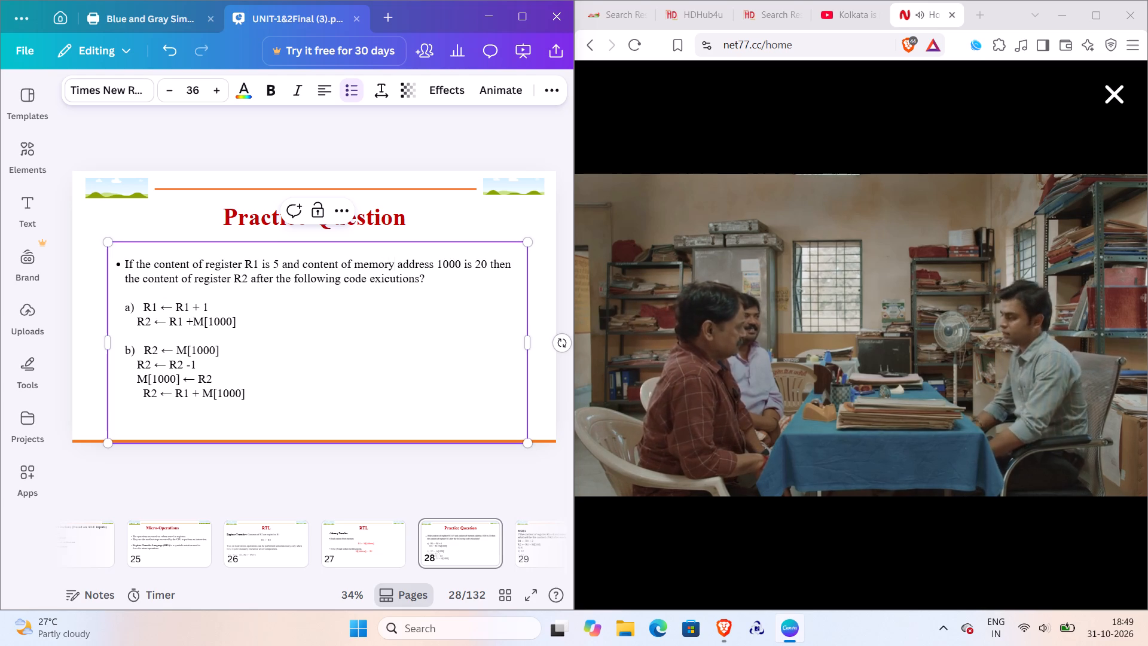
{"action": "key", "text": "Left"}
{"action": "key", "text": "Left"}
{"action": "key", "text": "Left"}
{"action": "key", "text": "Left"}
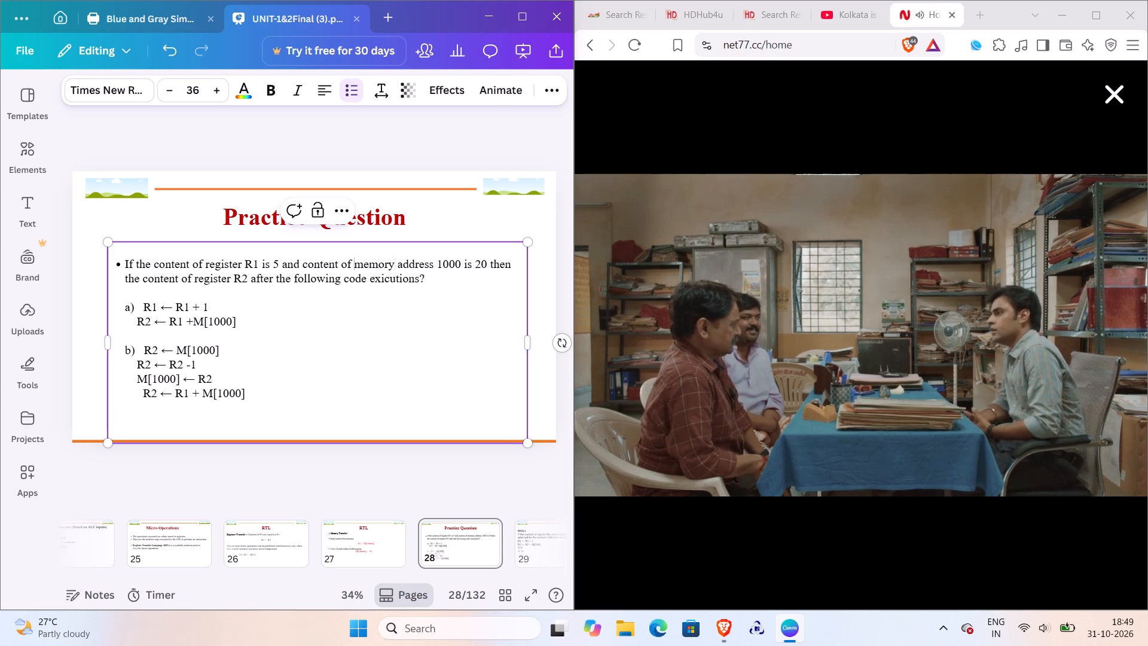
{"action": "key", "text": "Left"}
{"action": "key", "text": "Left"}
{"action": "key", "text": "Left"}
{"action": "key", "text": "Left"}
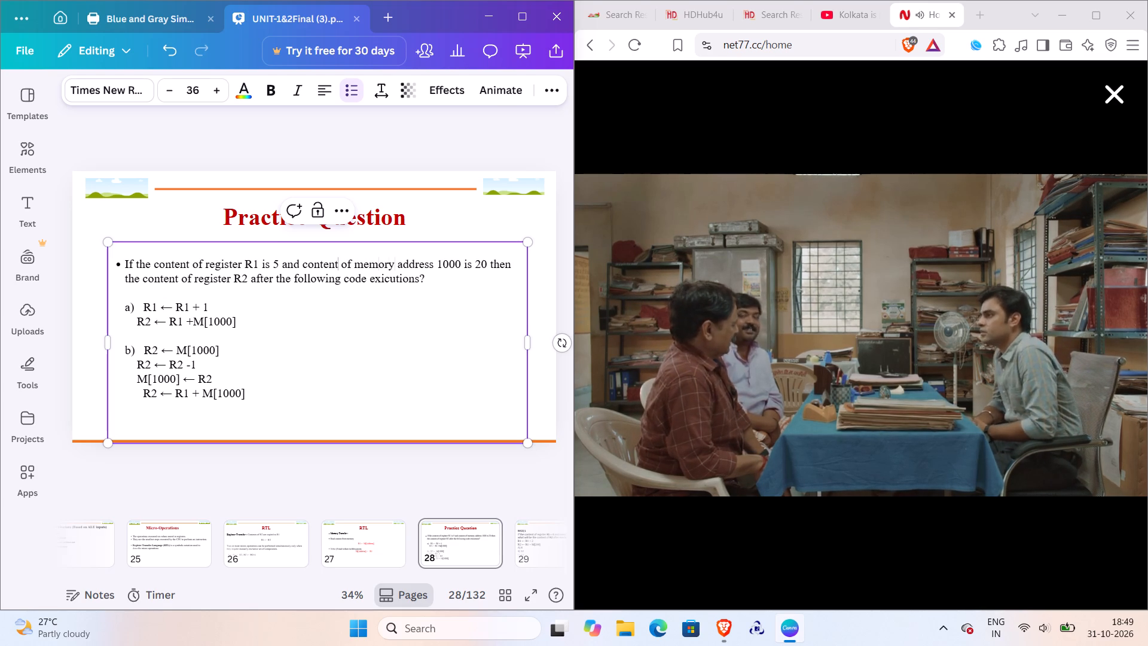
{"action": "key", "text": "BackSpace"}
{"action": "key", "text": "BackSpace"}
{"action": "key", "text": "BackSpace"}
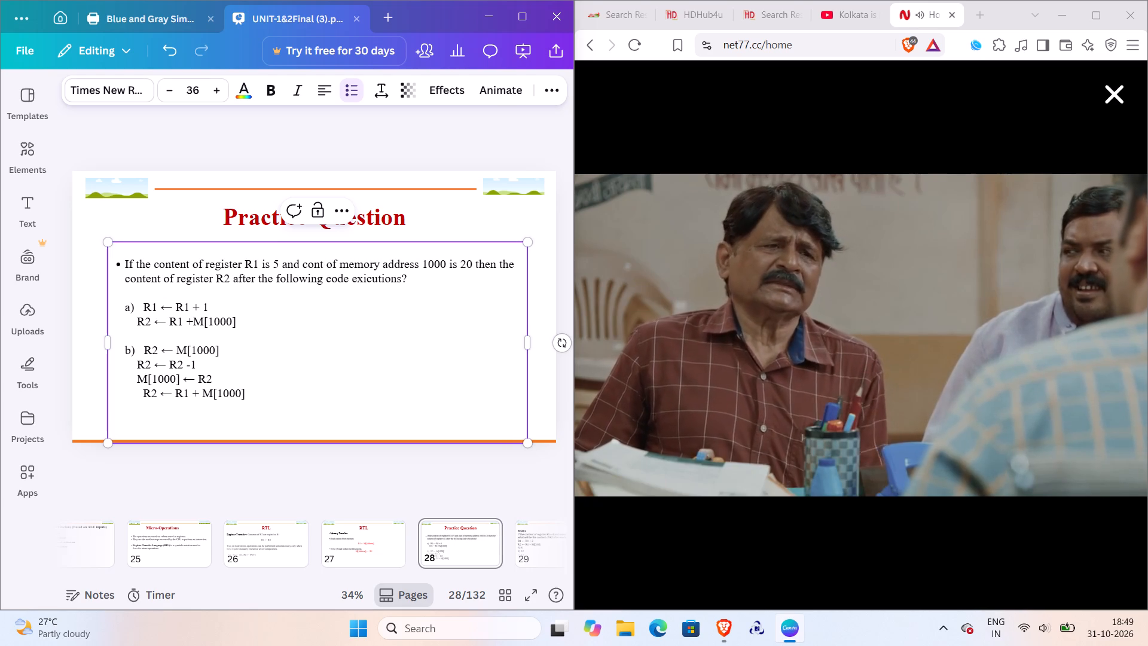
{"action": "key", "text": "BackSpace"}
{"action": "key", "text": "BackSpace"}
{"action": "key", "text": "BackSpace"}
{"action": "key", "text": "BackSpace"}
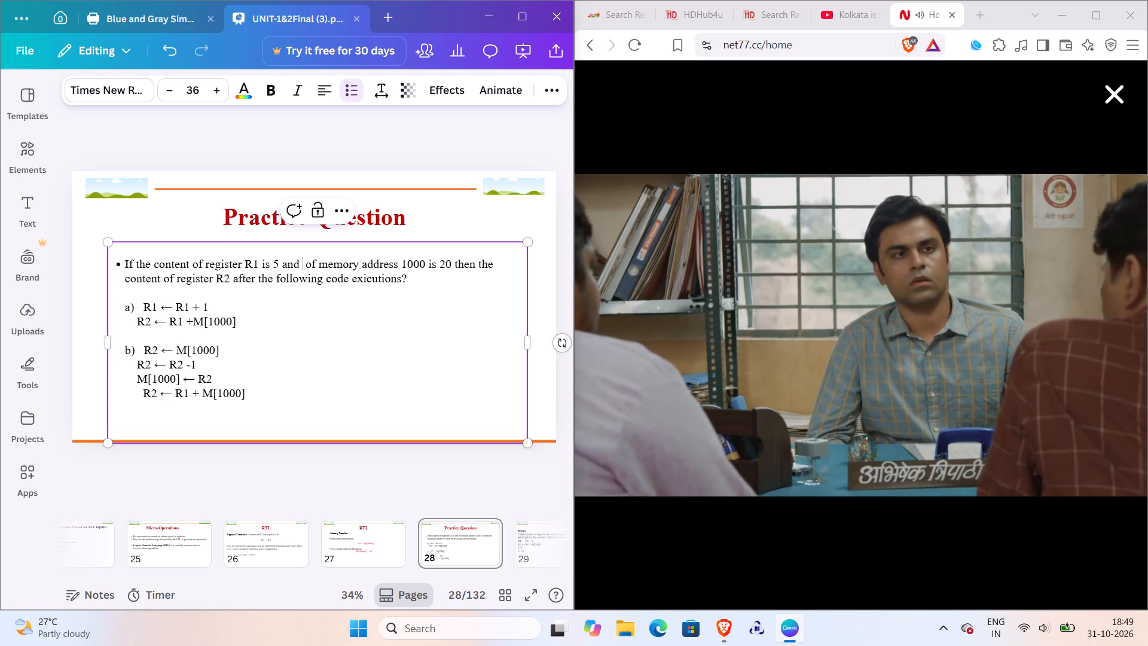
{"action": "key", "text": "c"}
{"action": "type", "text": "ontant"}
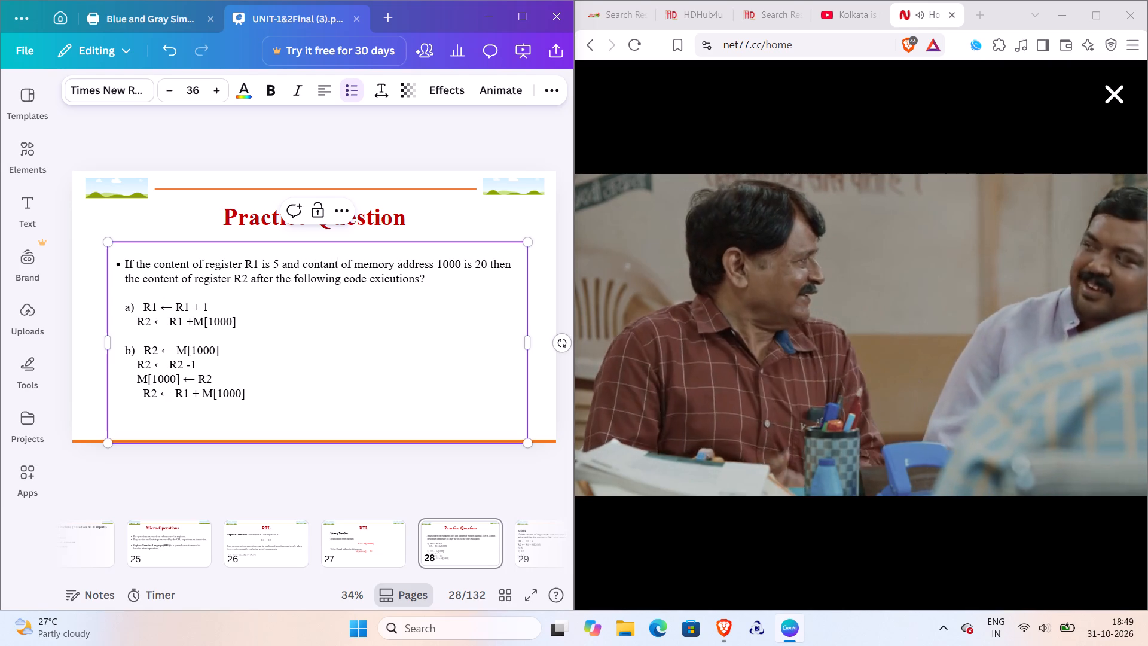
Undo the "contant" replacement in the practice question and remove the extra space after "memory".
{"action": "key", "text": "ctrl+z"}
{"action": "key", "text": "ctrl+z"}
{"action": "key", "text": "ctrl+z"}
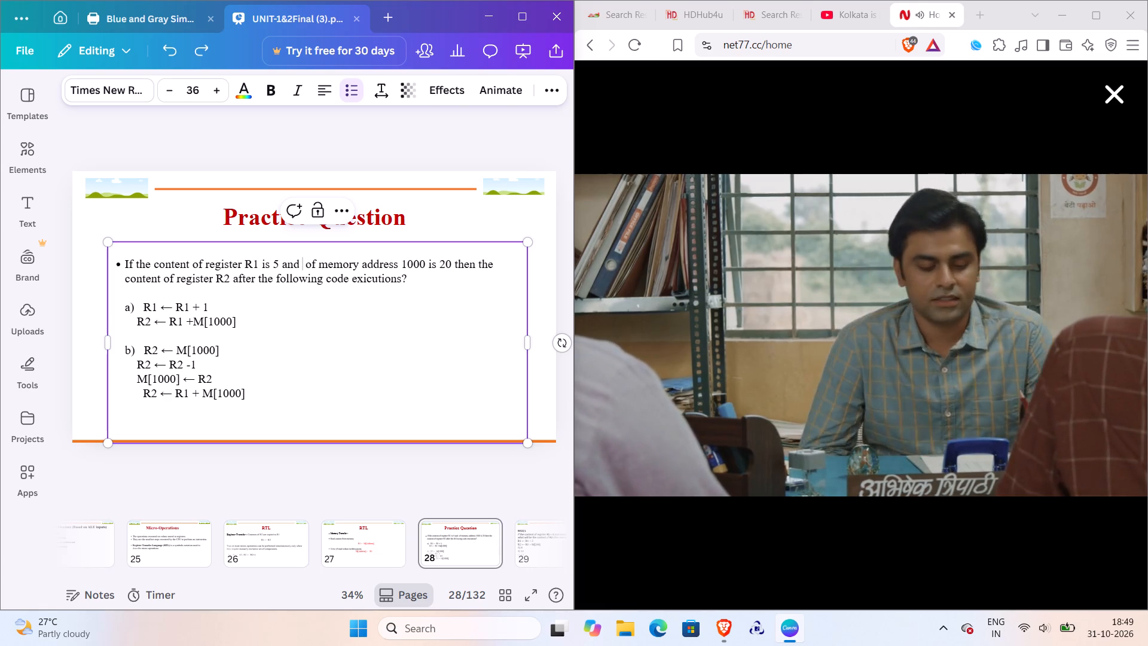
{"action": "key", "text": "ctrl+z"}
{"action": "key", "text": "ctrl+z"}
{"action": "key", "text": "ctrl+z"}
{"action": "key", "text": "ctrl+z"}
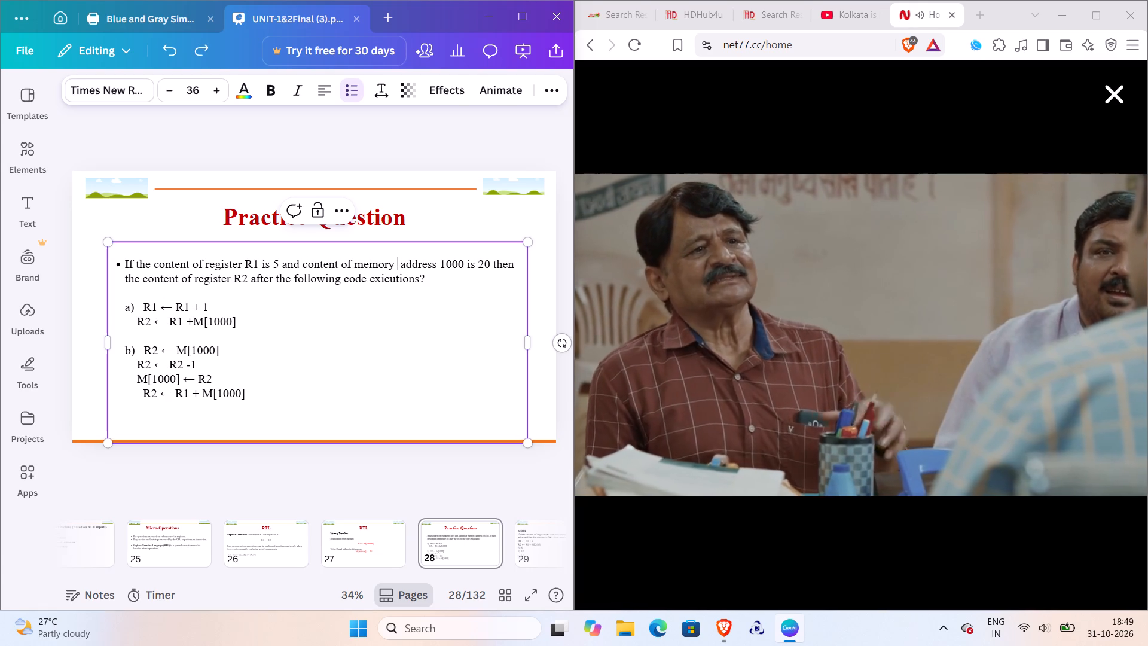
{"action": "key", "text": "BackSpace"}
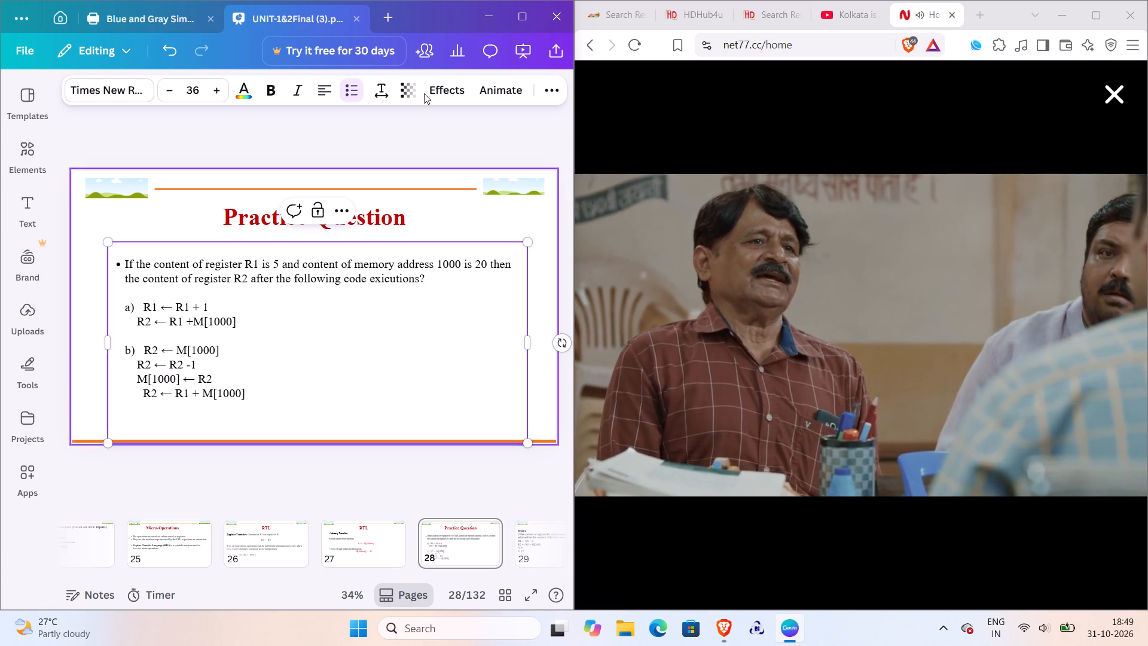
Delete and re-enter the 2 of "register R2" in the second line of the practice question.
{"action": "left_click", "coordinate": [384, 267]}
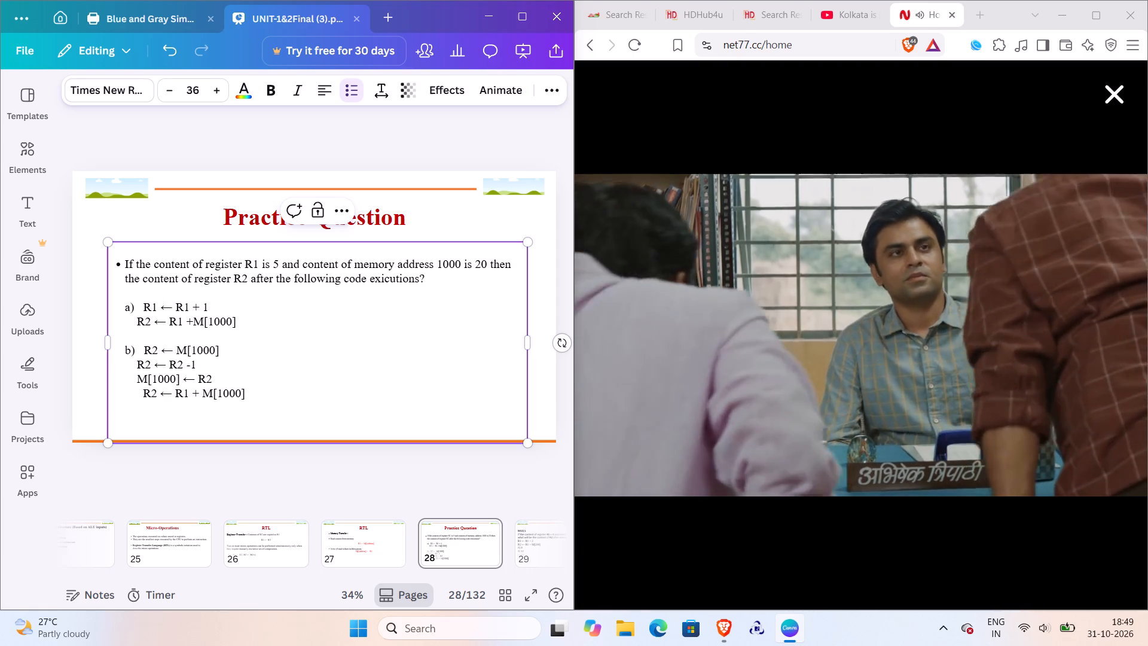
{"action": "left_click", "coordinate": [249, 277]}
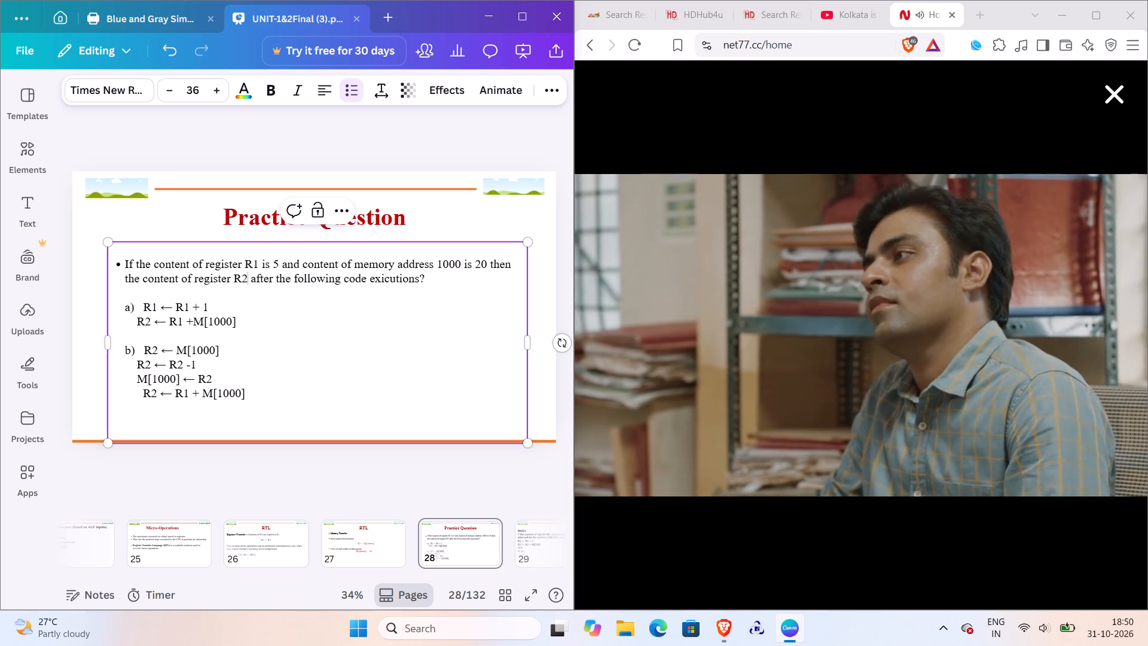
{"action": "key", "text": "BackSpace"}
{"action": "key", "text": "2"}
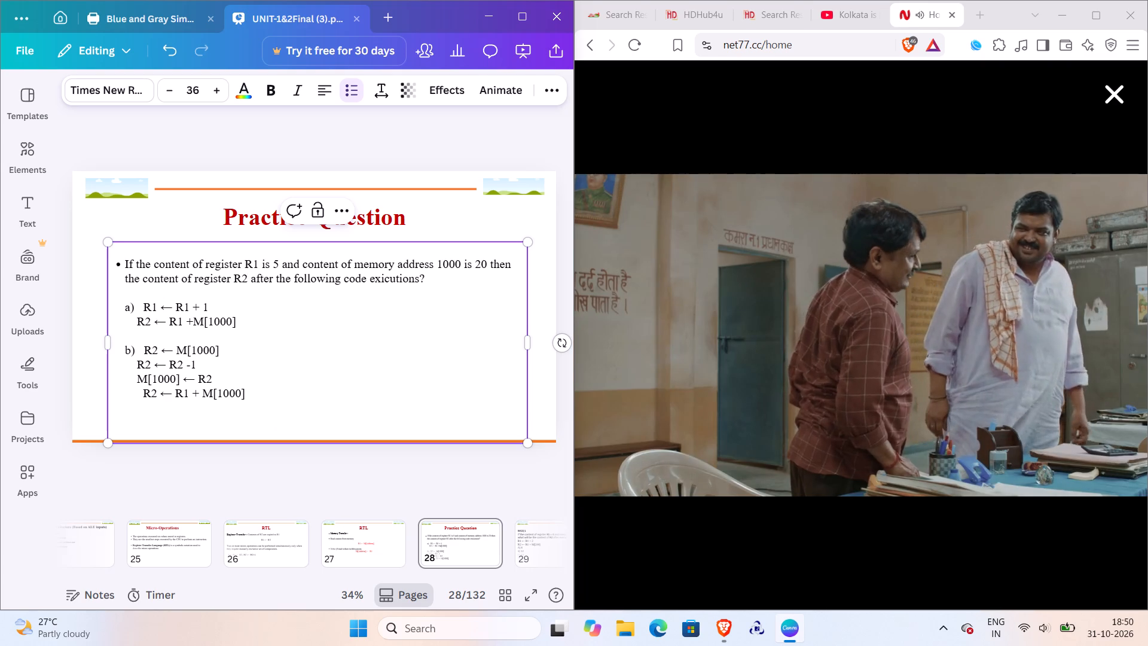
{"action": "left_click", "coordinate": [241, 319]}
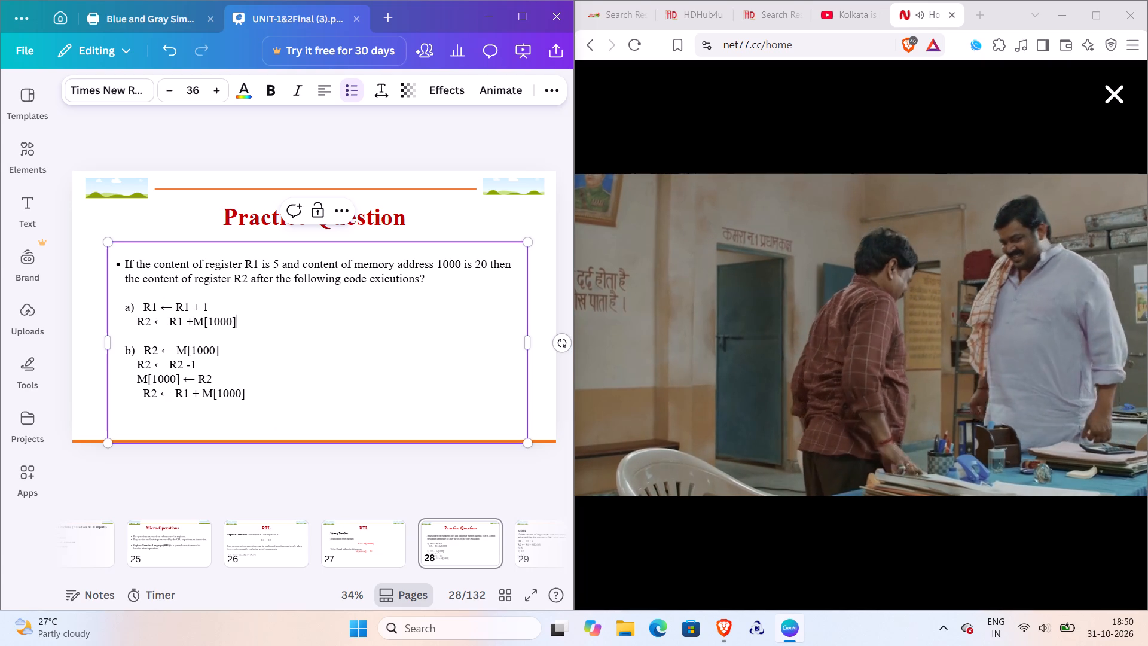
Look through the multiple-choice question slides on pages 29 to 31 and the thumbnails of the pages after them.
{"action": "left_click", "coordinate": [532, 537]}
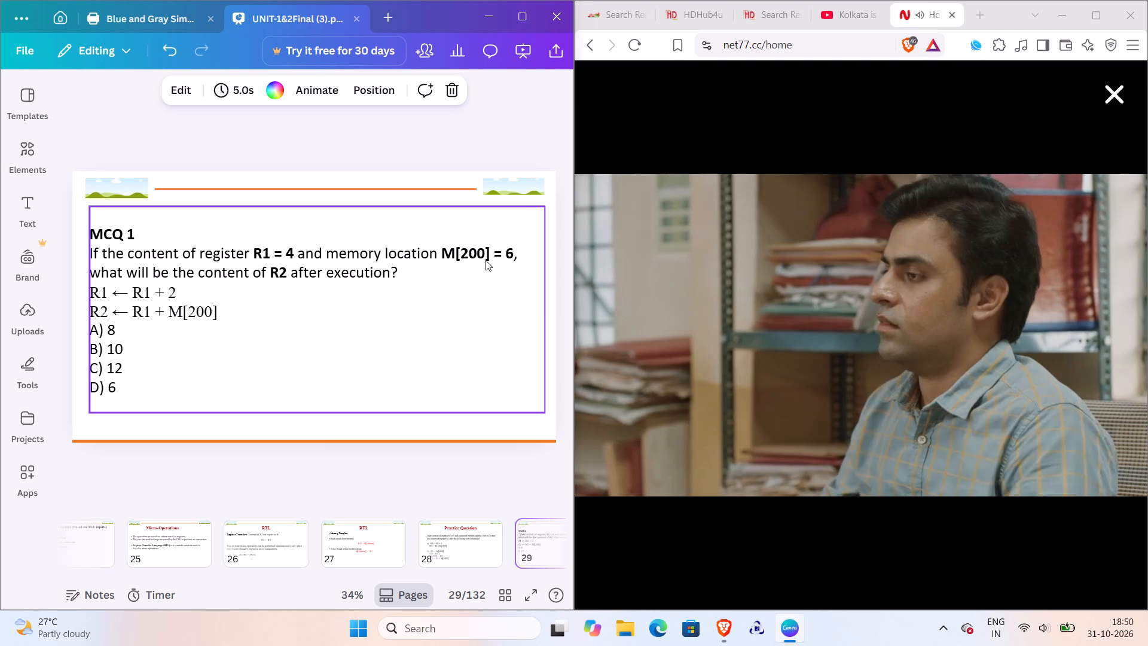
{"action": "left_click", "coordinate": [416, 298]}
{"action": "double_click", "coordinate": [313, 297]}
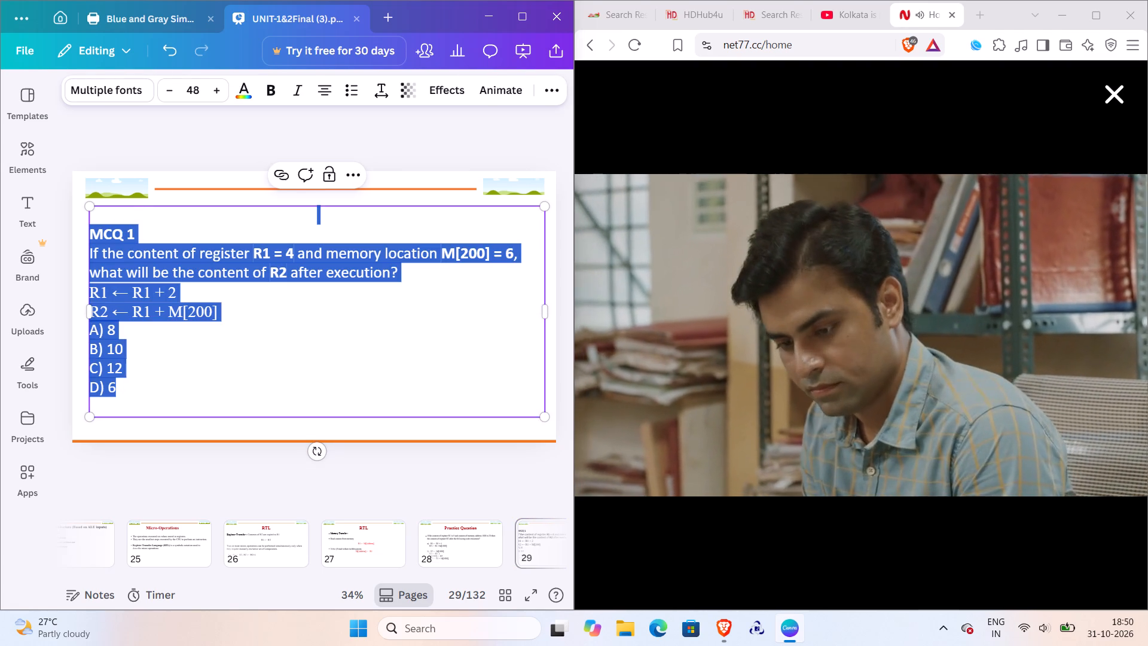
{"action": "left_click", "coordinate": [313, 297]}
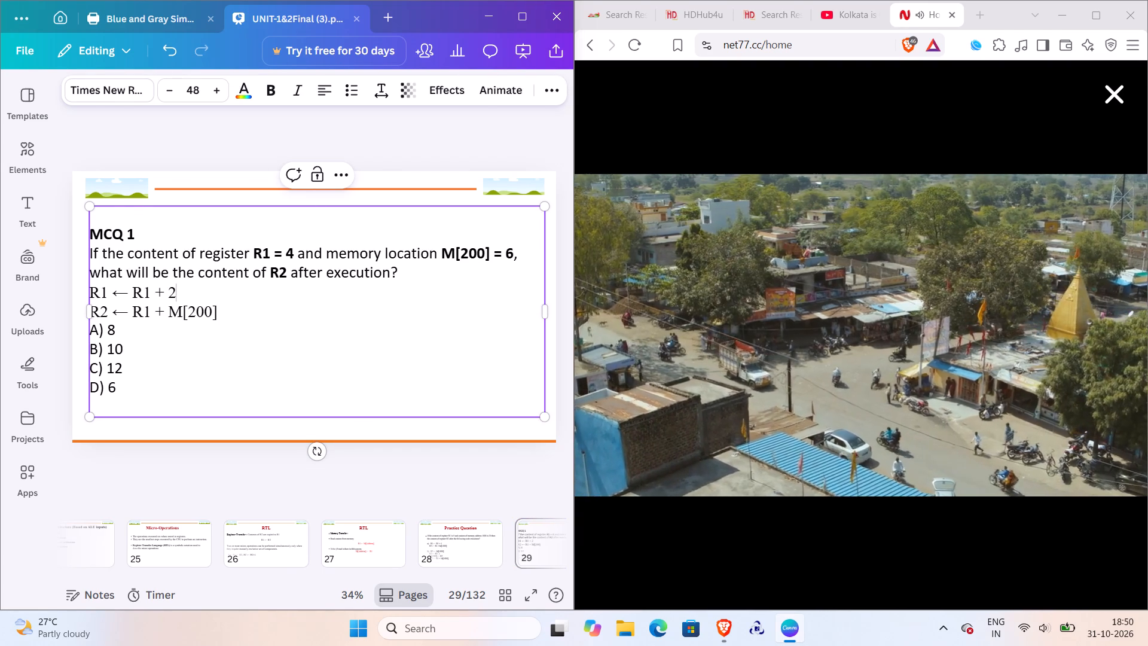
{"action": "scroll", "coordinate": [381, 513], "scroll_direction": "left", "scroll_amount": 2}
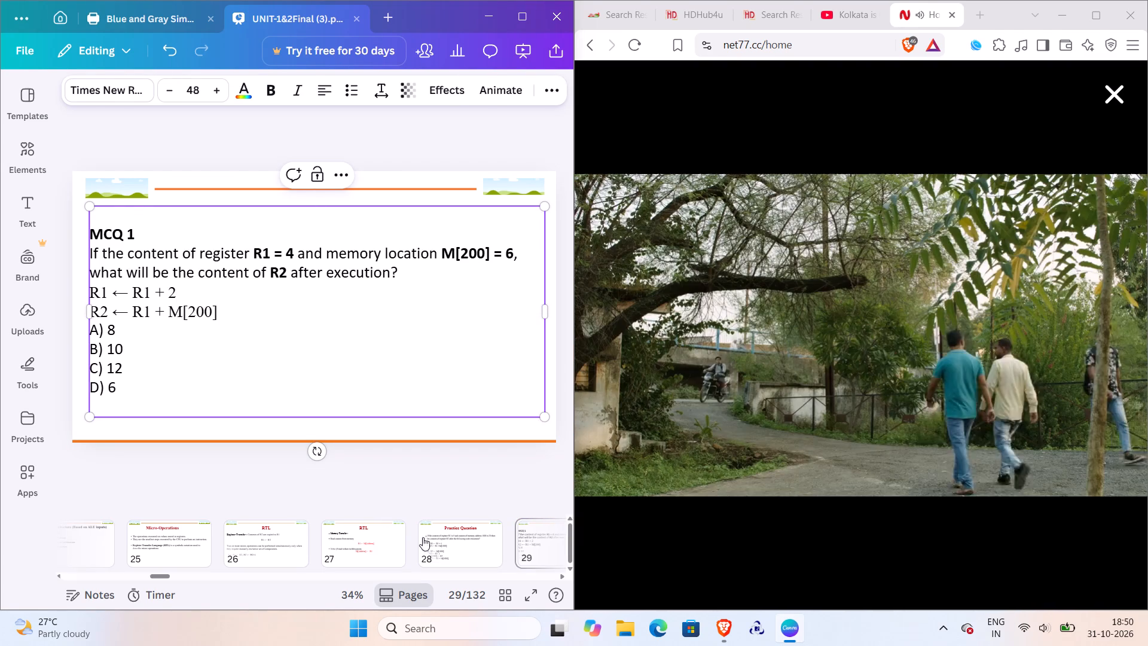
{"action": "scroll", "coordinate": [427, 542], "scroll_direction": "left", "scroll_amount": 3}
{"action": "left_click", "coordinate": [427, 542]}
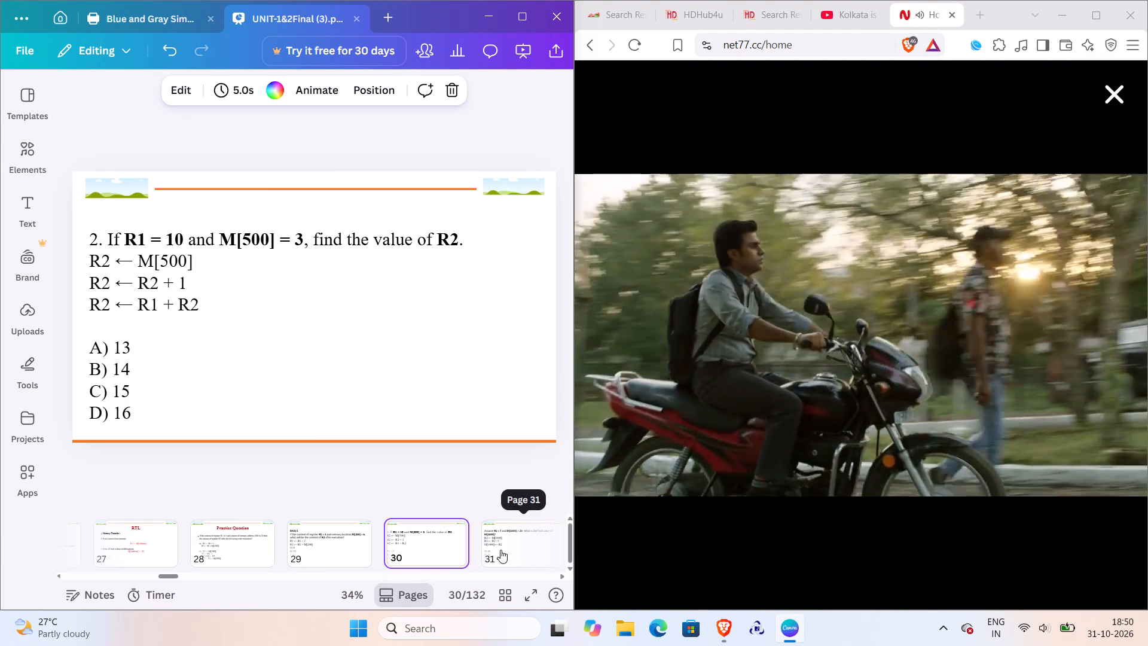
{"action": "left_click", "coordinate": [500, 550]}
{"action": "scroll", "coordinate": [500, 550], "scroll_direction": "left", "scroll_amount": 7}
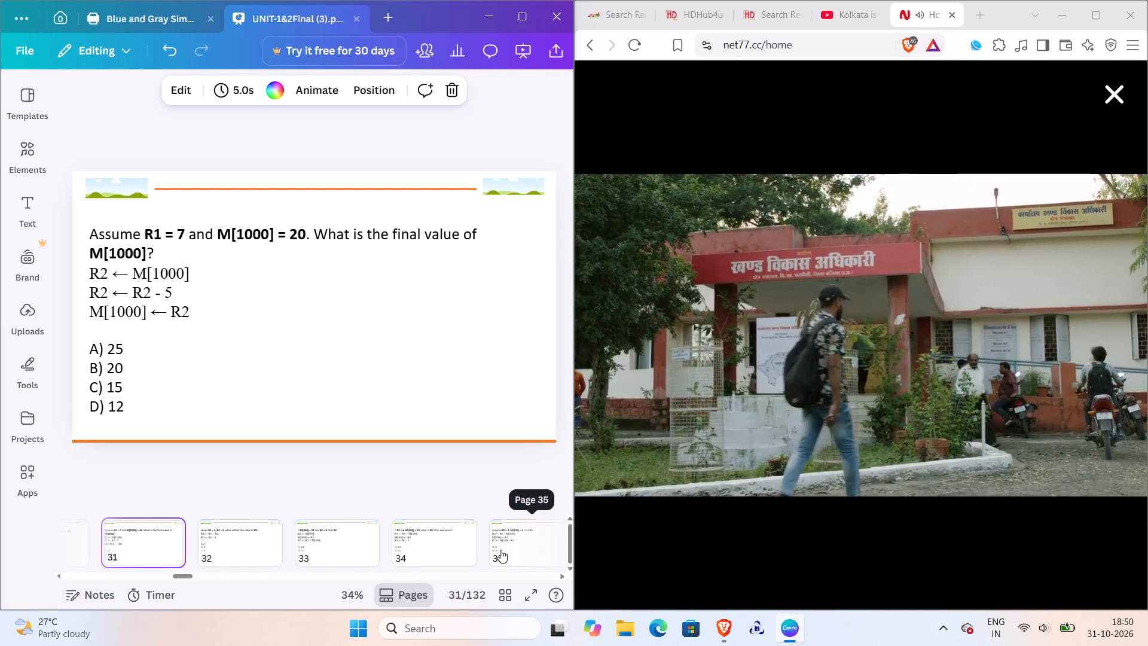
{"action": "scroll", "coordinate": [500, 550], "scroll_direction": "left", "scroll_amount": 1}
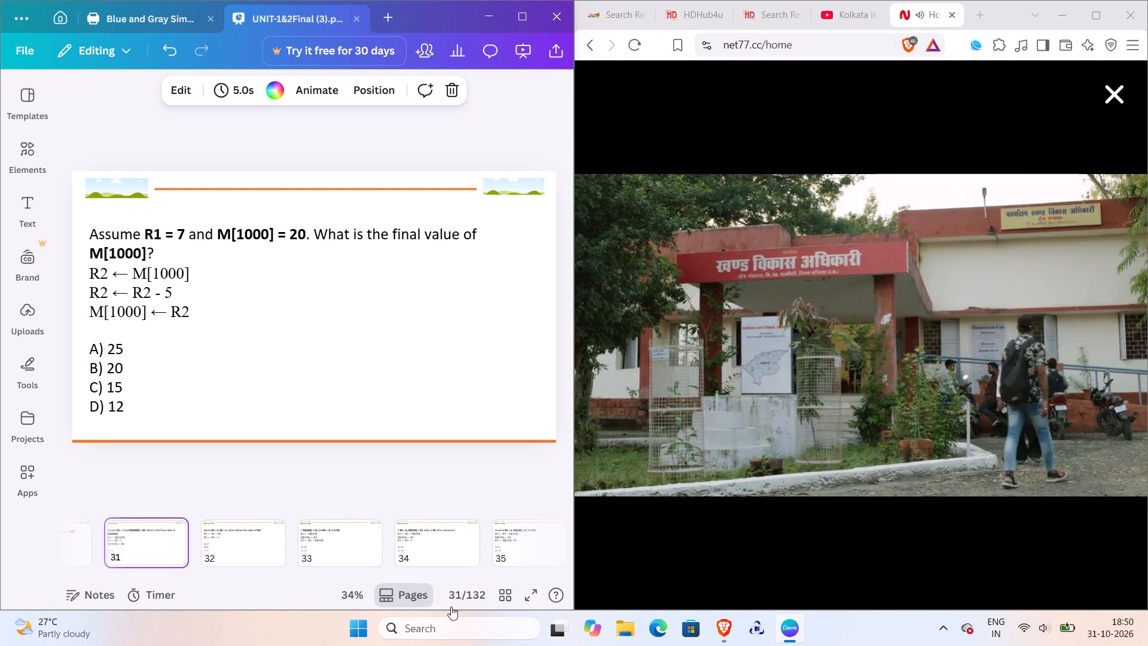
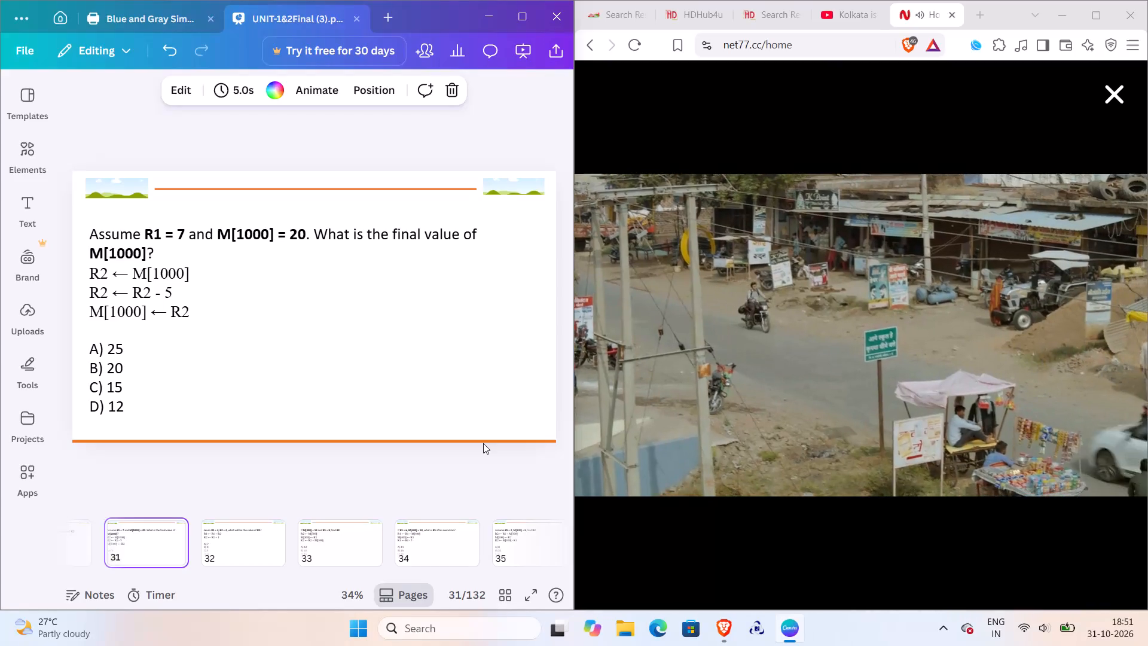
Look through the register-transfer questions on pages 33 and 35 and the instruction slides on pages 37 to 40.
{"action": "left_click", "coordinate": [362, 371]}
{"action": "left_click", "coordinate": [428, 540]}
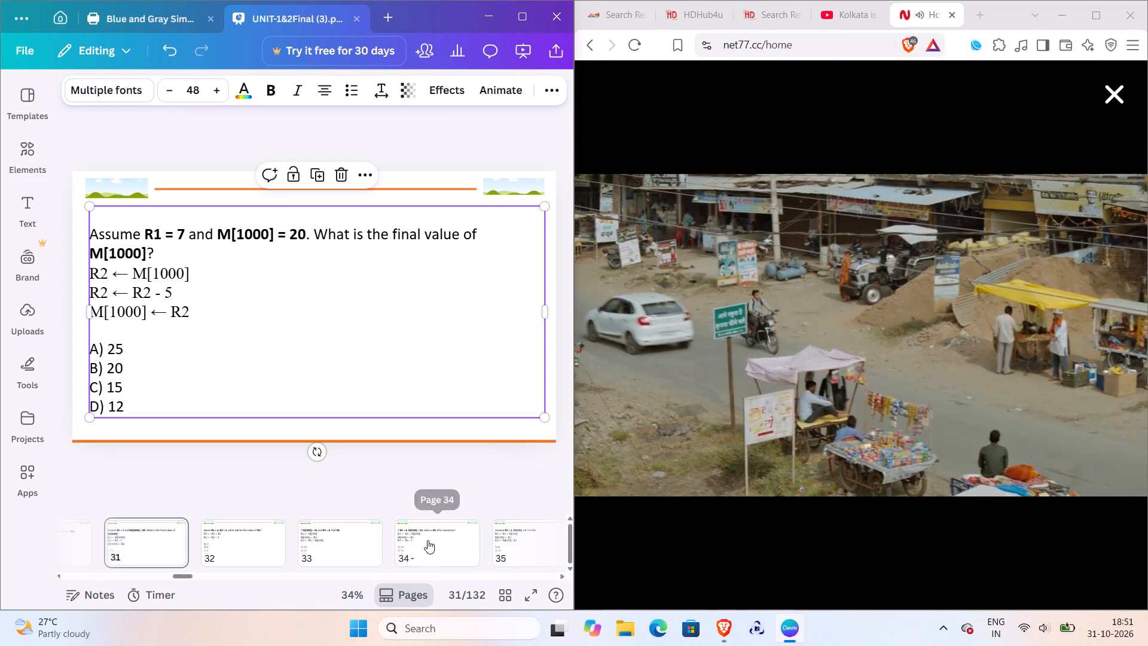
{"action": "left_click", "coordinate": [313, 534]}
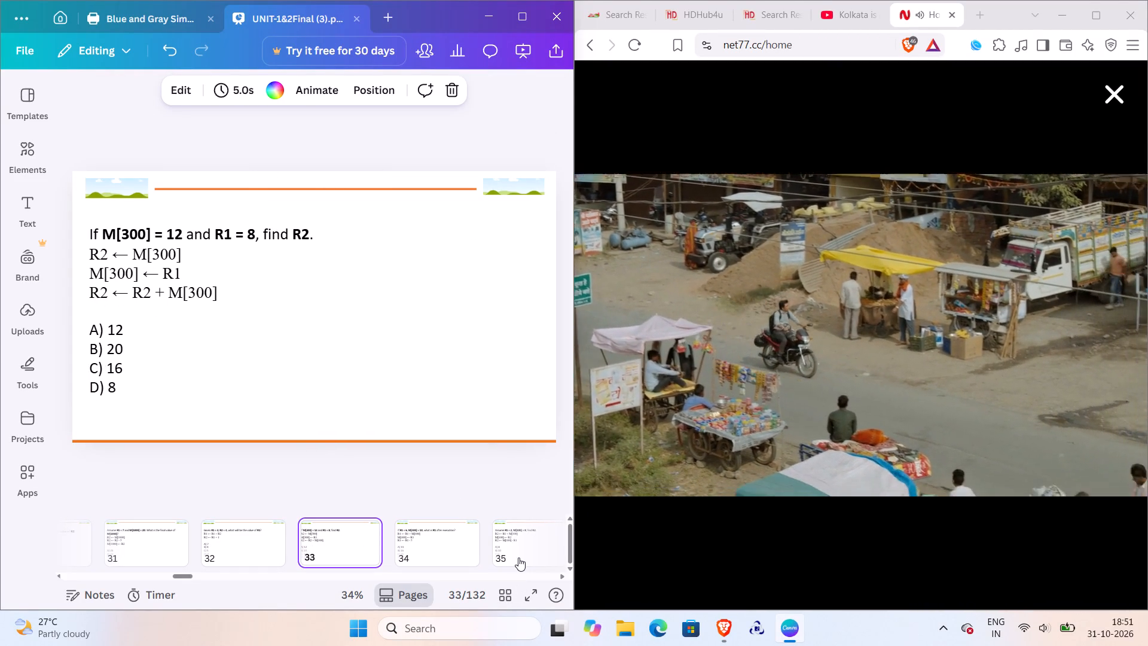
{"action": "left_click", "coordinate": [518, 557]}
{"action": "scroll", "coordinate": [518, 557], "scroll_direction": "left", "scroll_amount": 5}
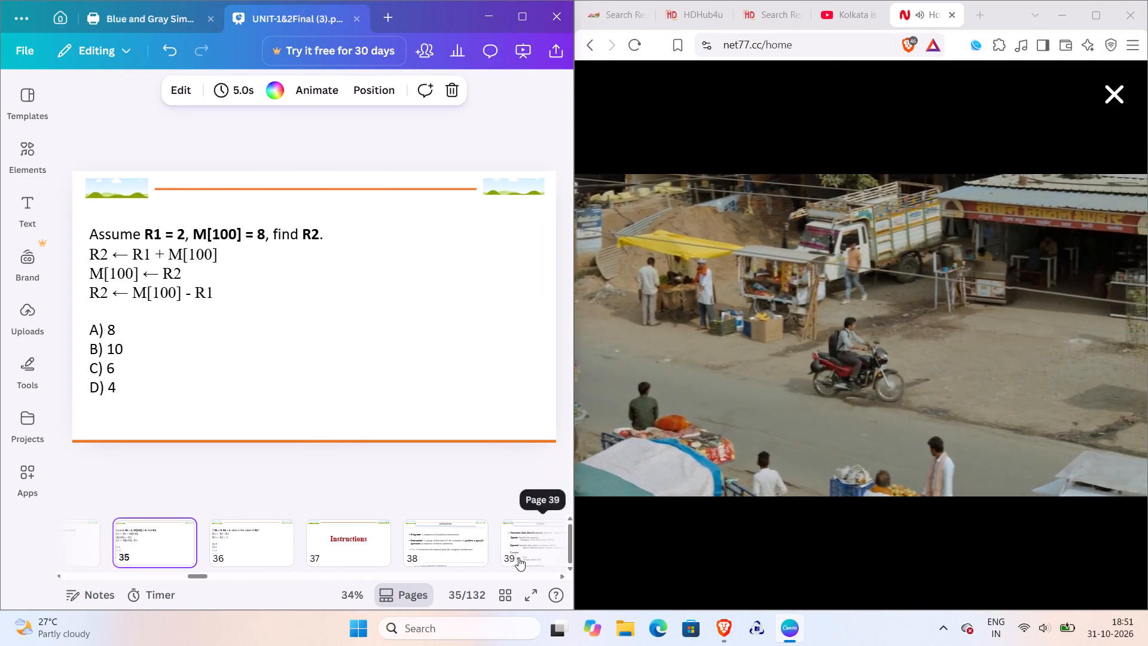
{"action": "left_click", "coordinate": [343, 545]}
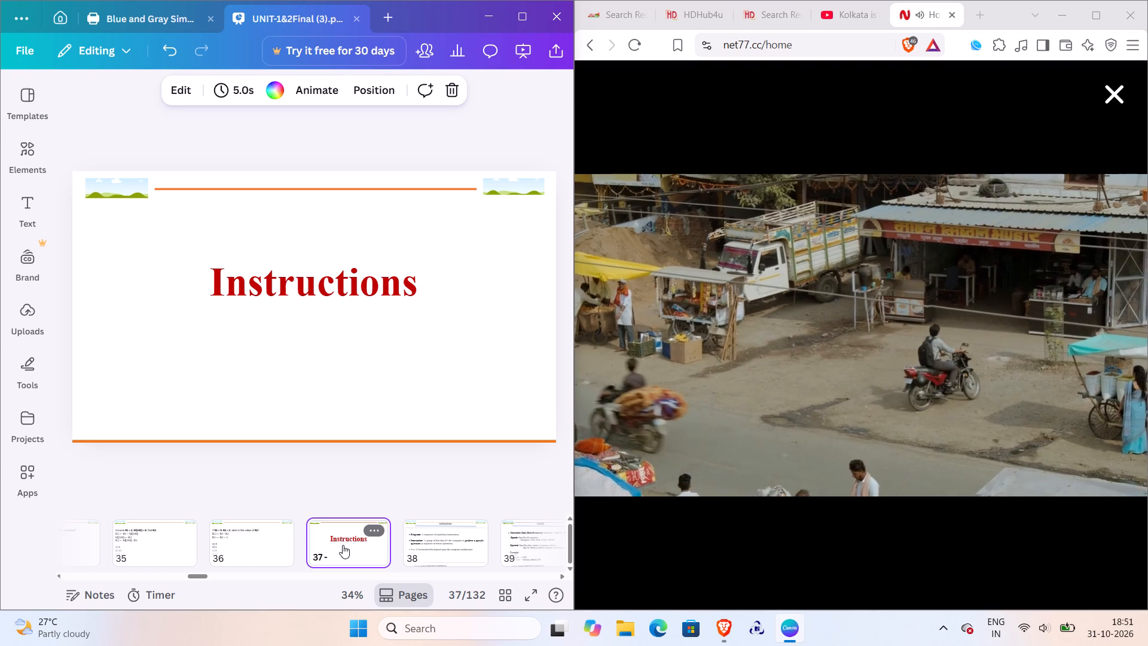
{"action": "left_click", "coordinate": [444, 540]}
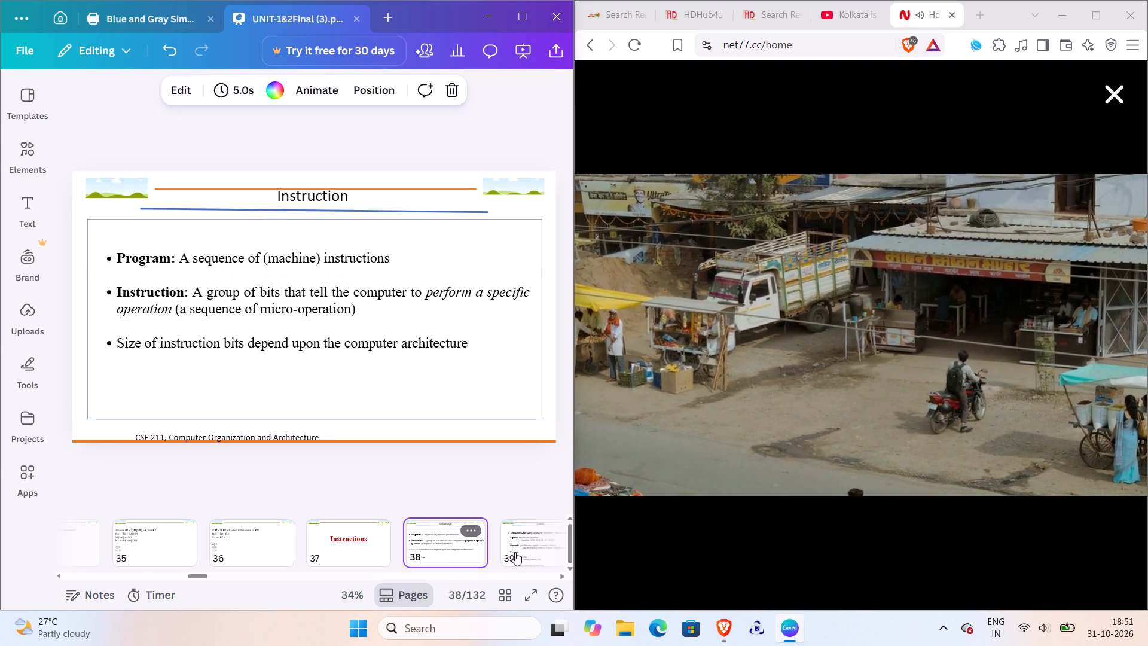
{"action": "scroll", "coordinate": [517, 551], "scroll_direction": "left", "scroll_amount": 2}
{"action": "left_click", "coordinate": [436, 557]}
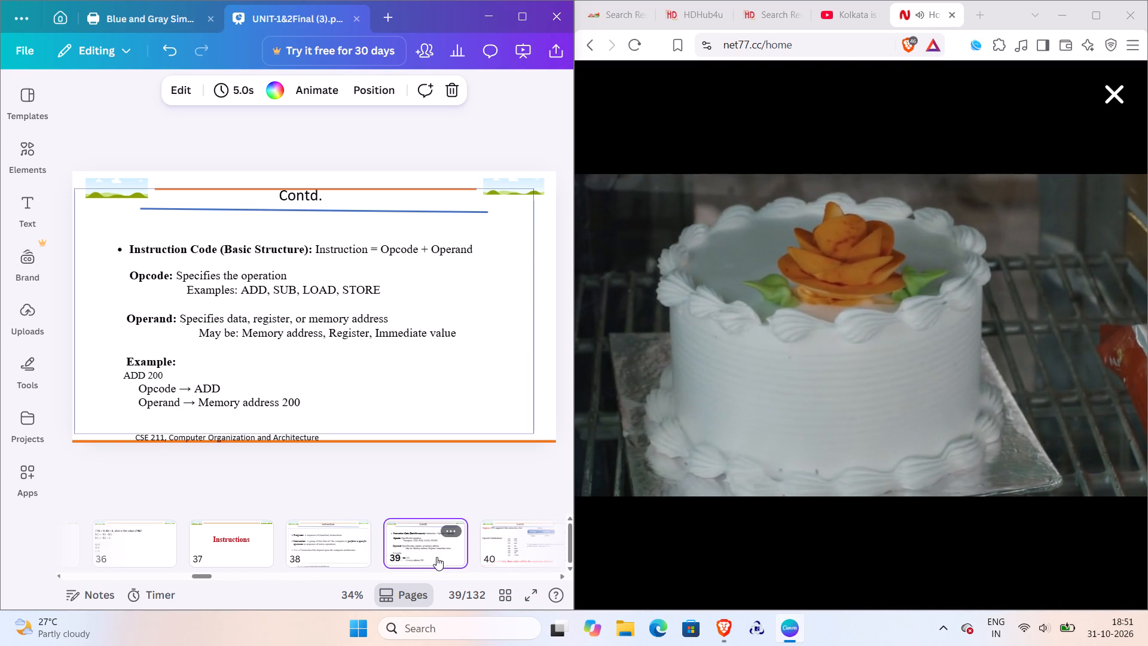
{"action": "left_click", "coordinate": [436, 557]}
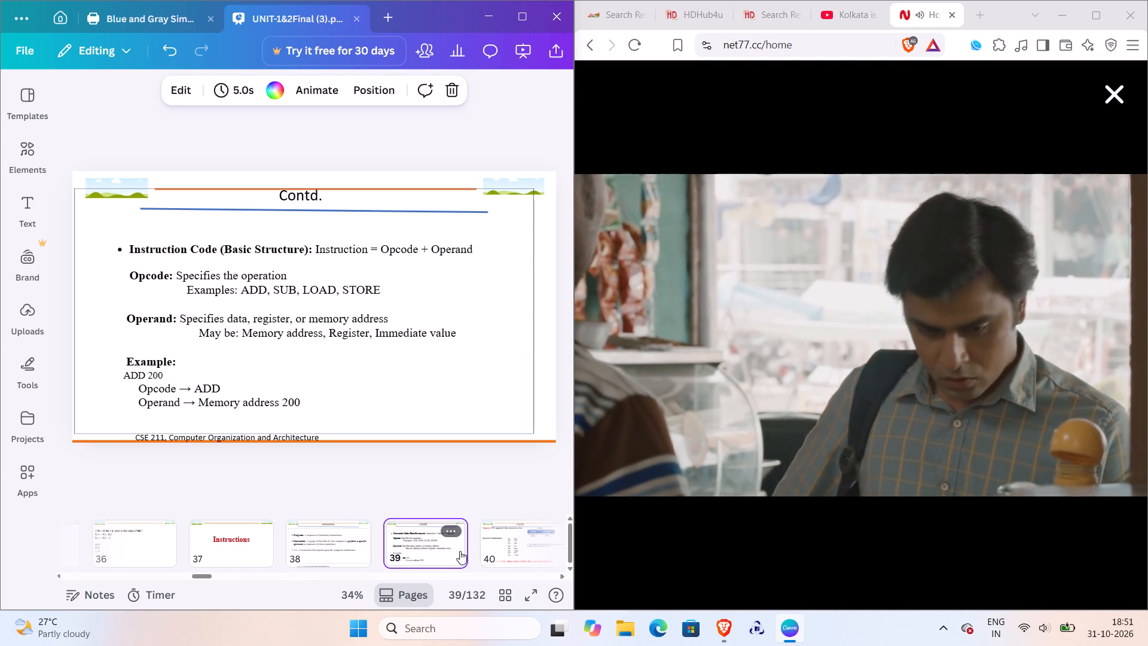
{"action": "left_click", "coordinate": [489, 545]}
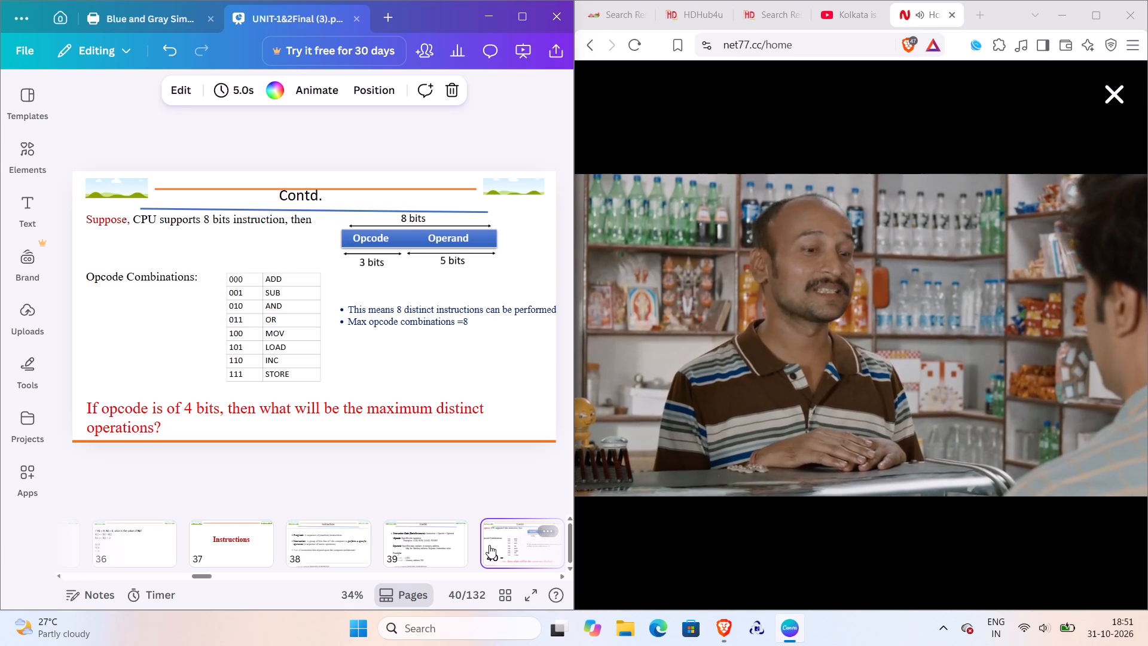
{"action": "left_click", "coordinate": [489, 545]}
{"action": "right_click", "coordinate": [489, 545]}
Look through the Instruction Set Architecture and Instruction Cycle slides on pages 41 to 43 and the thumbnails of the following pages.
{"action": "scroll", "coordinate": [489, 545], "scroll_direction": "left", "scroll_amount": 1}
{"action": "left_click", "coordinate": [350, 504]}
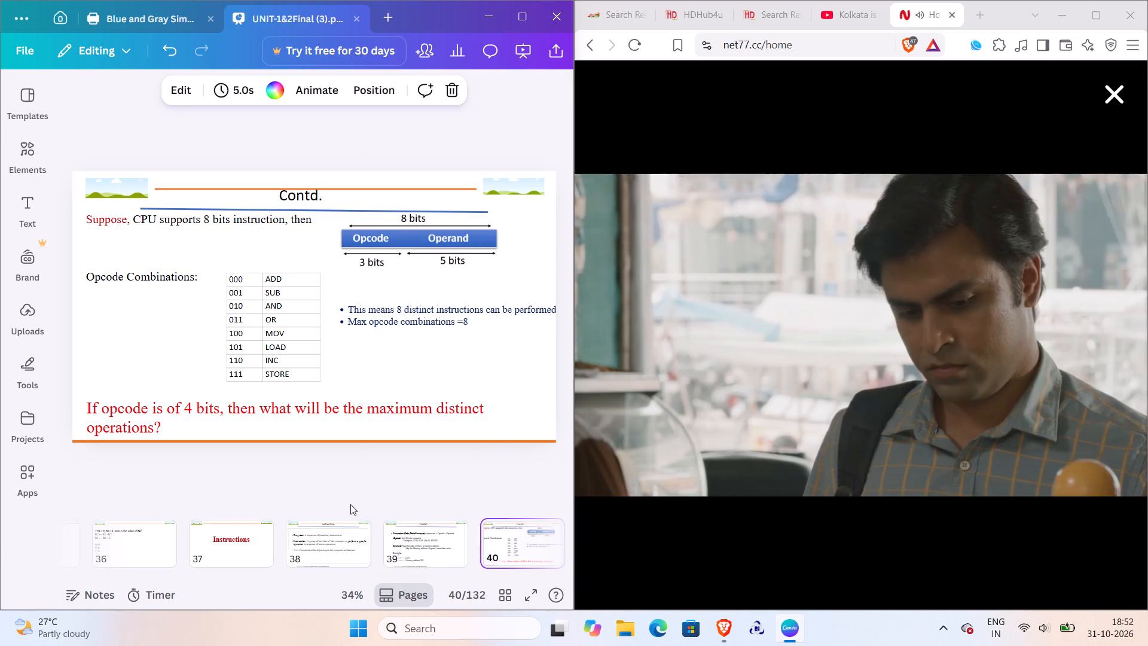
{"action": "scroll", "coordinate": [404, 527], "scroll_direction": "left", "scroll_amount": 1}
{"action": "right_click", "coordinate": [404, 527]}
{"action": "scroll", "coordinate": [404, 527], "scroll_direction": "left", "scroll_amount": 2}
{"action": "left_click", "coordinate": [515, 554]}
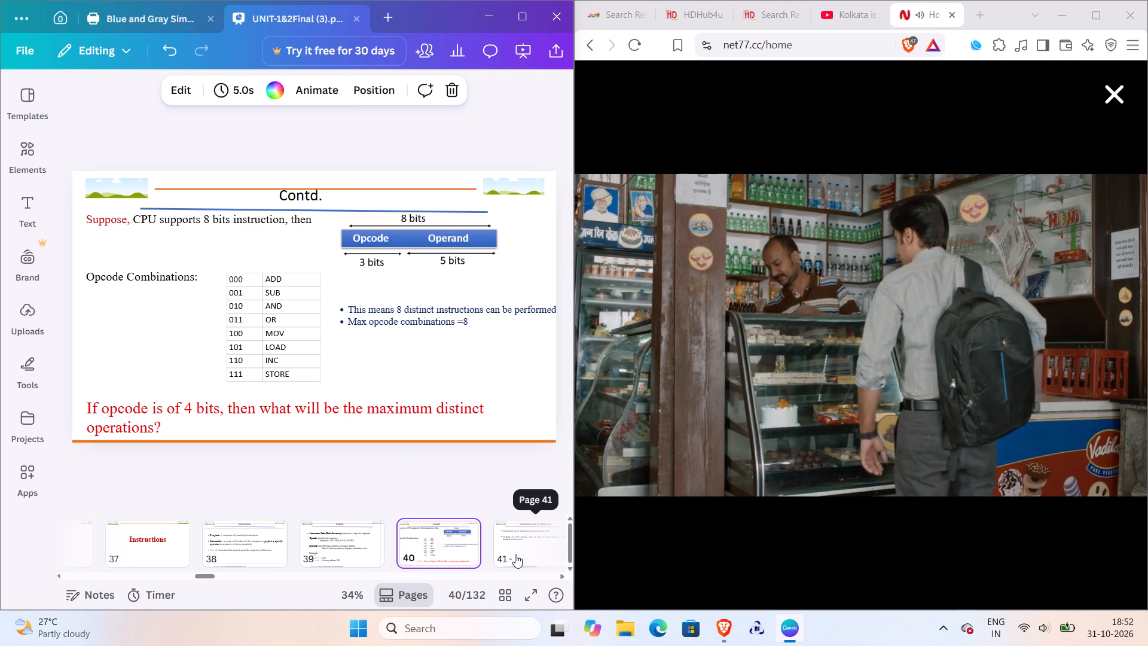
{"action": "scroll", "coordinate": [515, 554], "scroll_direction": "left", "scroll_amount": 3}
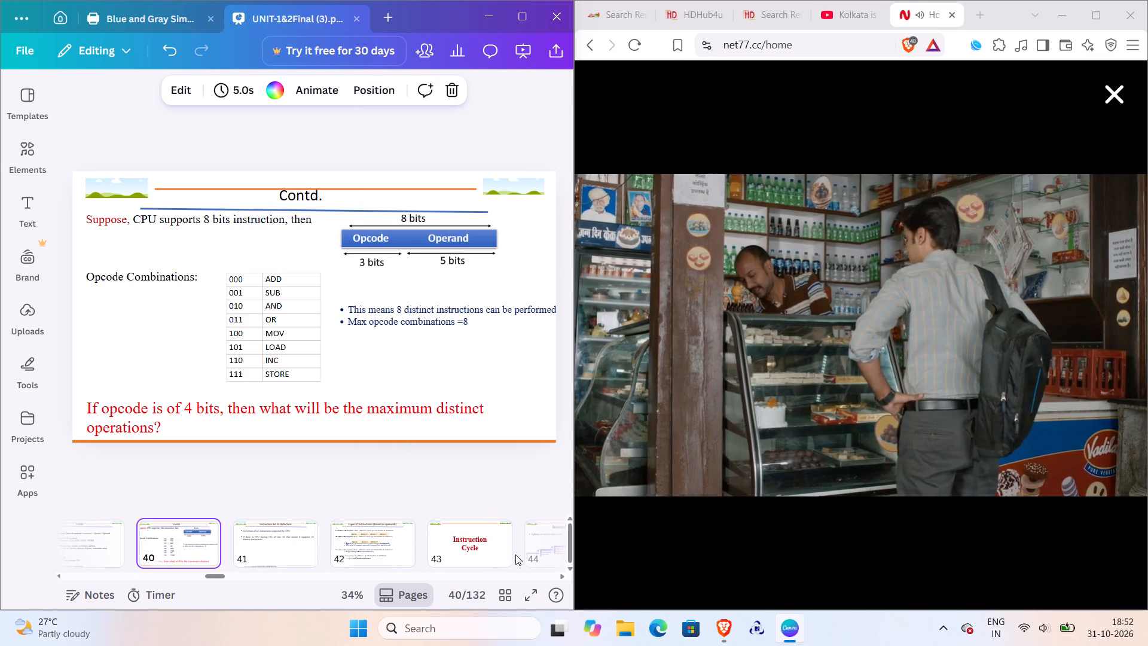
{"action": "left_click", "coordinate": [456, 560]}
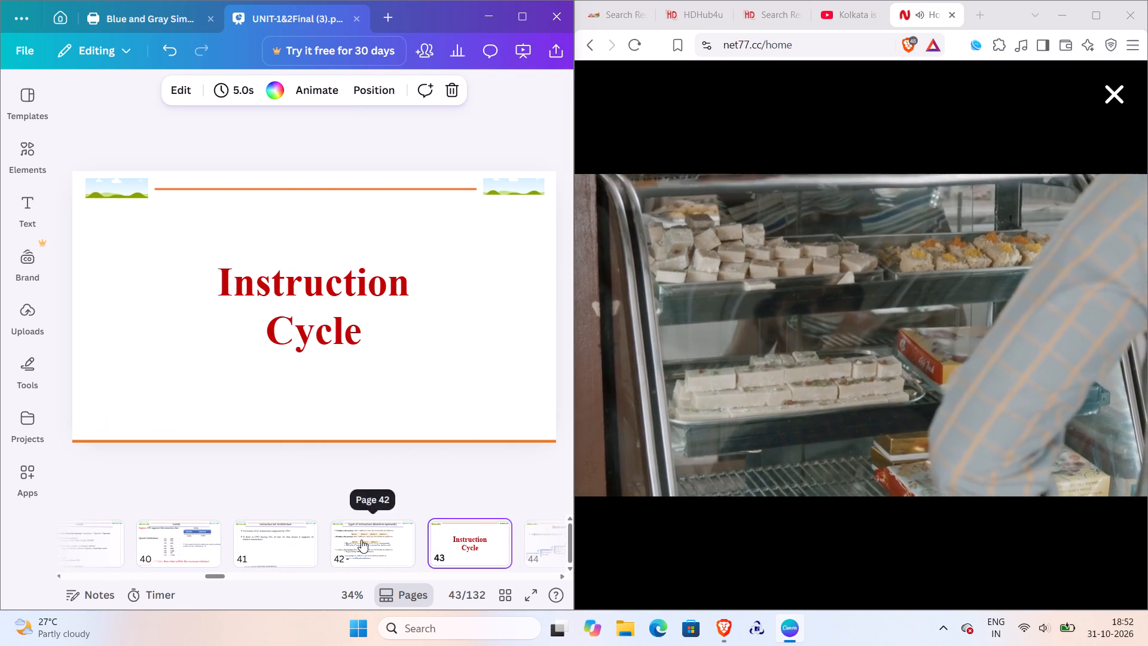
{"action": "left_click", "coordinate": [361, 540]}
{"action": "left_click", "coordinate": [265, 537]}
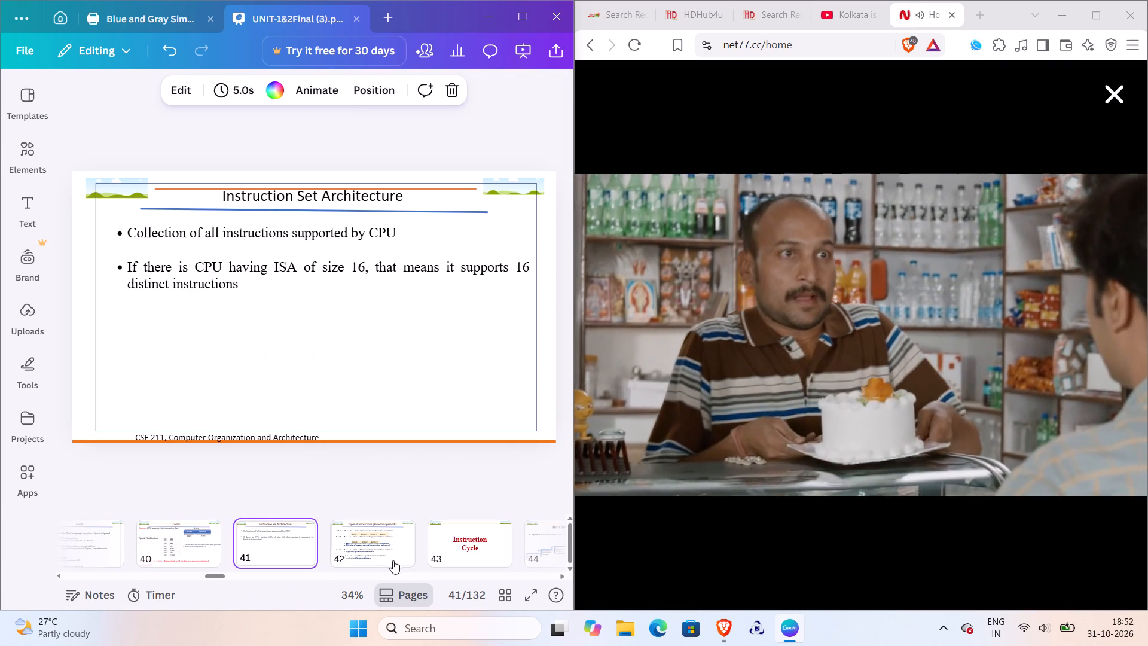
{"action": "scroll", "coordinate": [394, 559], "scroll_direction": "left", "scroll_amount": 4}
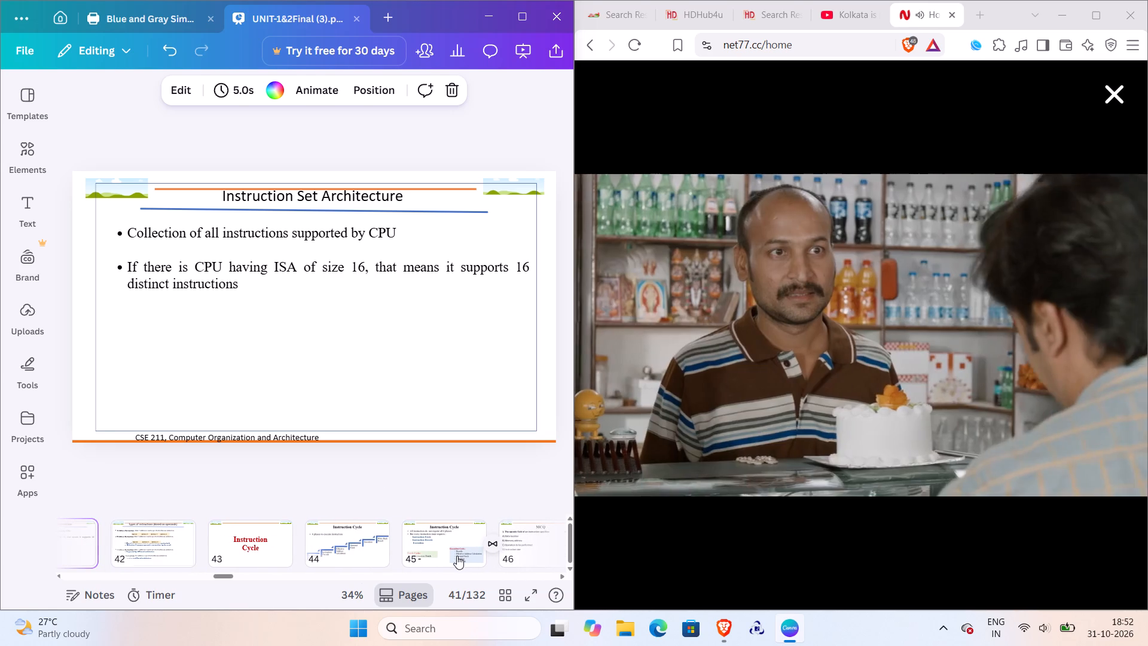
{"action": "scroll", "coordinate": [457, 556], "scroll_direction": "left", "scroll_amount": 2}
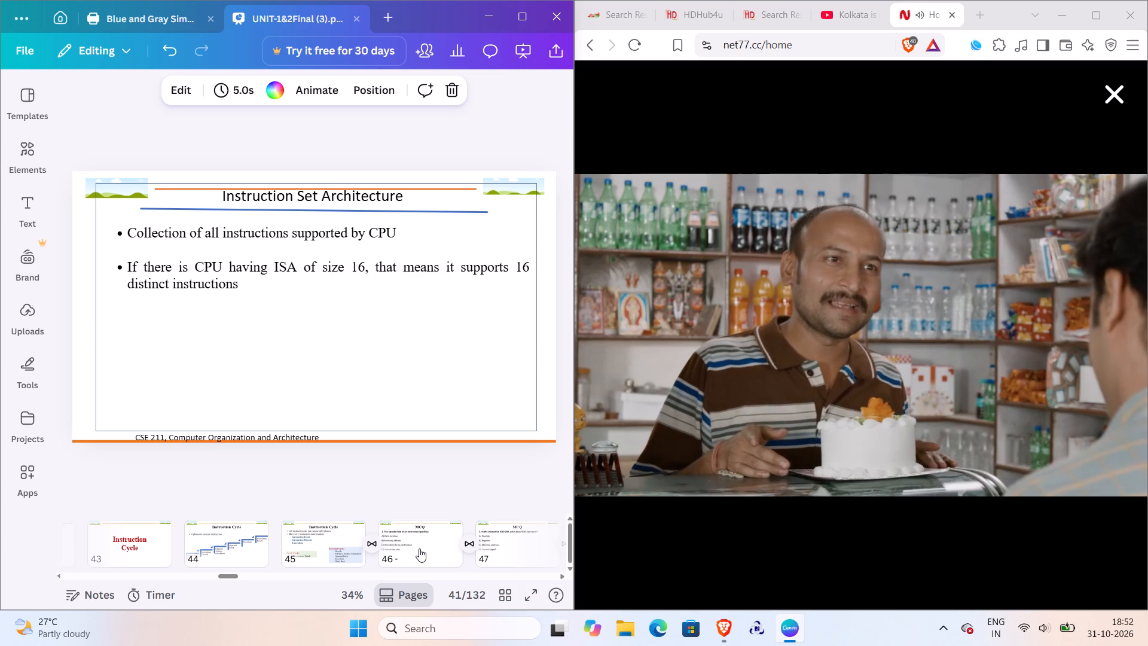
Look through the MCQ slides on pages 47 to 49 and open question 7 on page 52.
{"action": "left_click", "coordinate": [502, 540]}
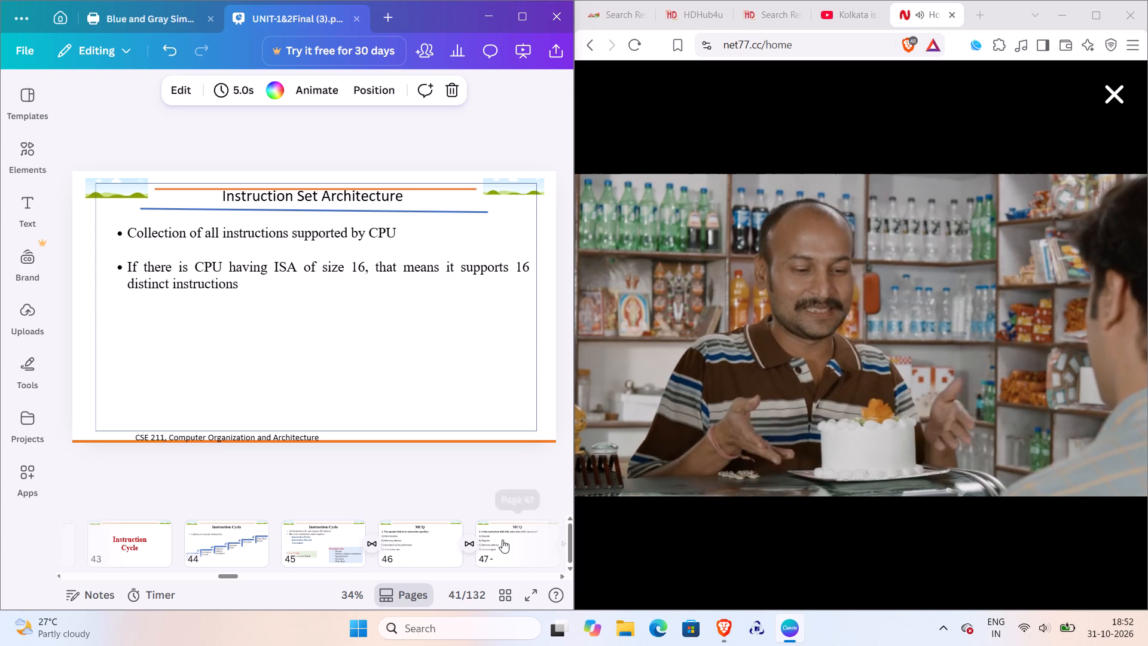
{"action": "scroll", "coordinate": [479, 537], "scroll_direction": "left", "scroll_amount": 1}
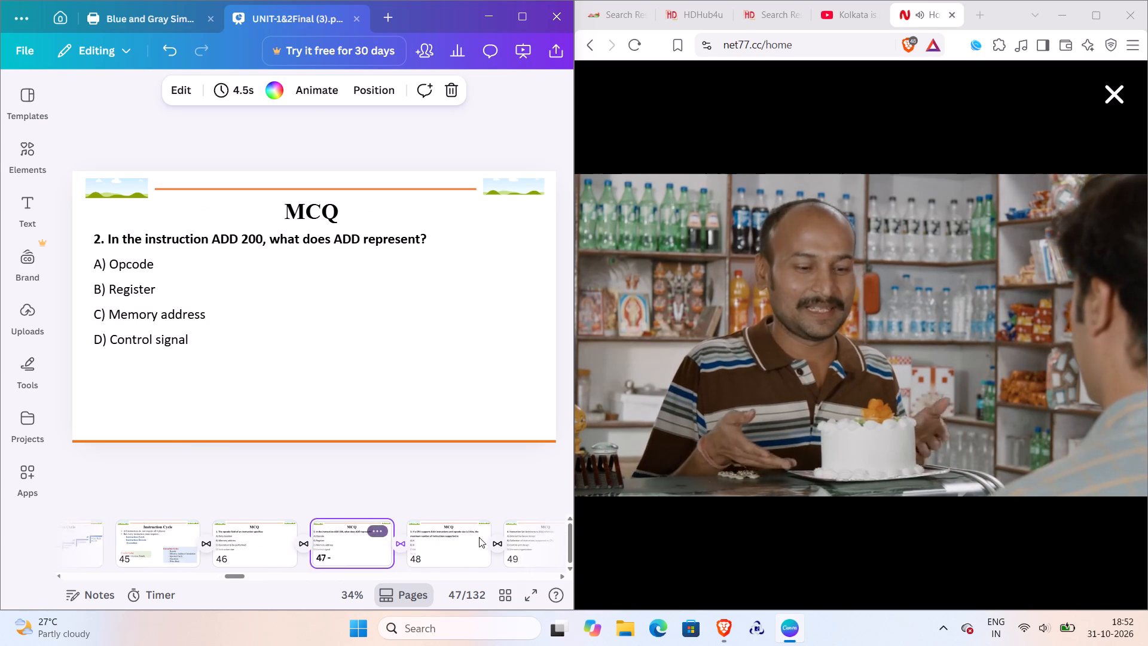
{"action": "scroll", "coordinate": [479, 537], "scroll_direction": "left", "scroll_amount": 1}
{"action": "left_click", "coordinate": [415, 542]}
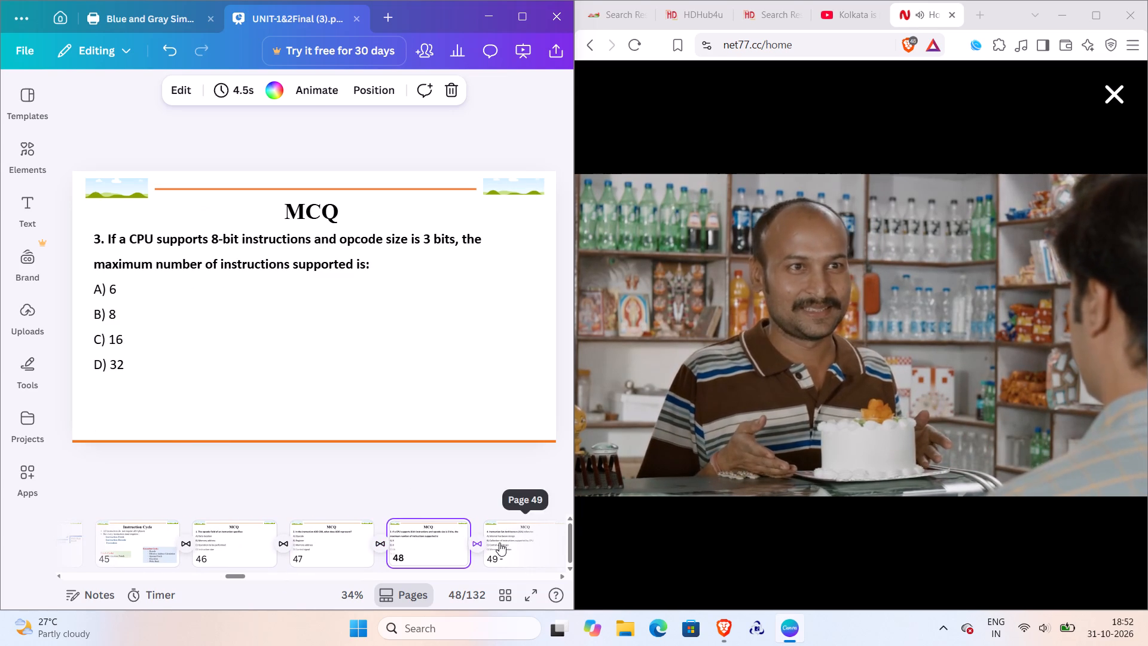
{"action": "left_click", "coordinate": [499, 543]}
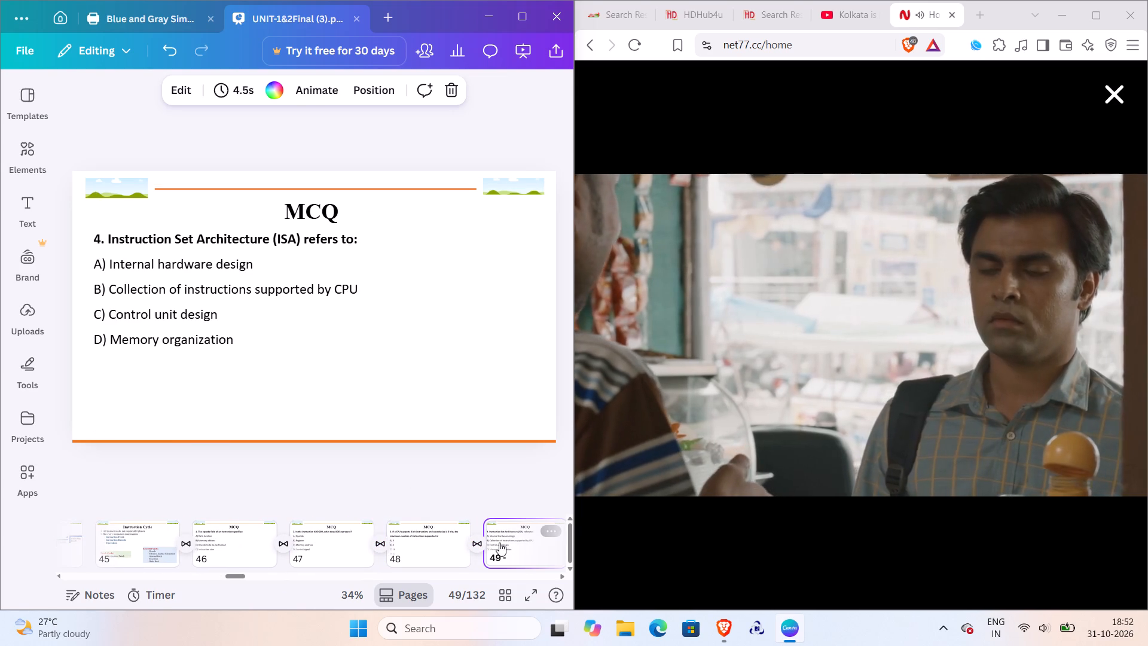
{"action": "scroll", "coordinate": [499, 543], "scroll_direction": "down", "scroll_amount": 2}
{"action": "left_click", "coordinate": [499, 543]}
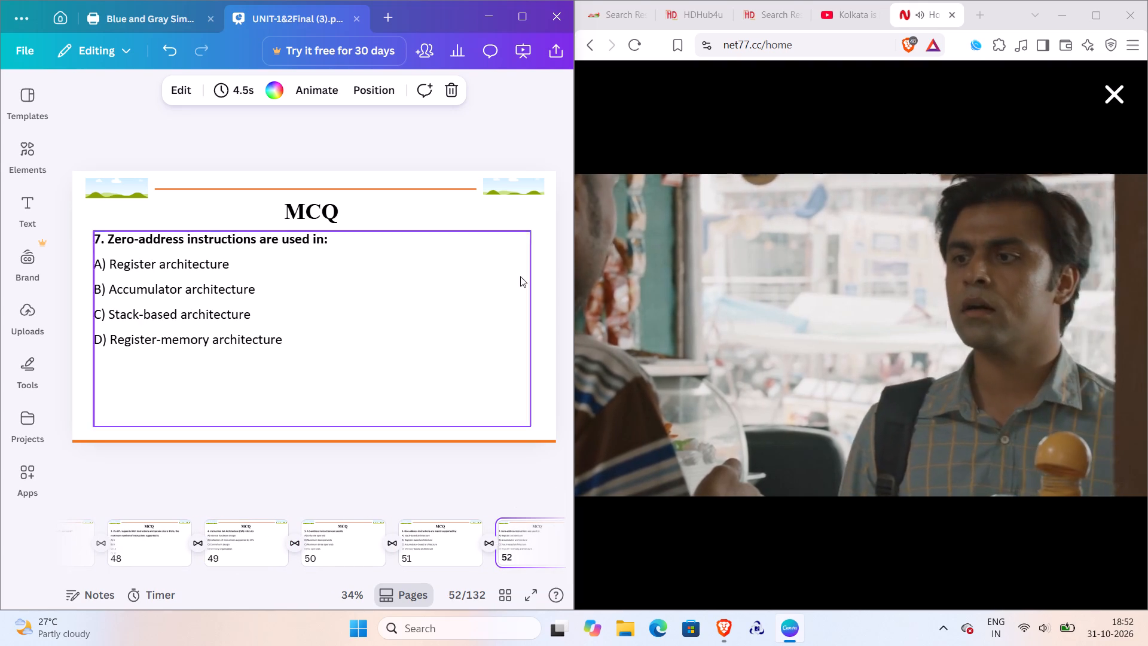
Copy the full text of question 7 with its four options on page 52 and delete it from its text box.
{"action": "double_click", "coordinate": [412, 268]}
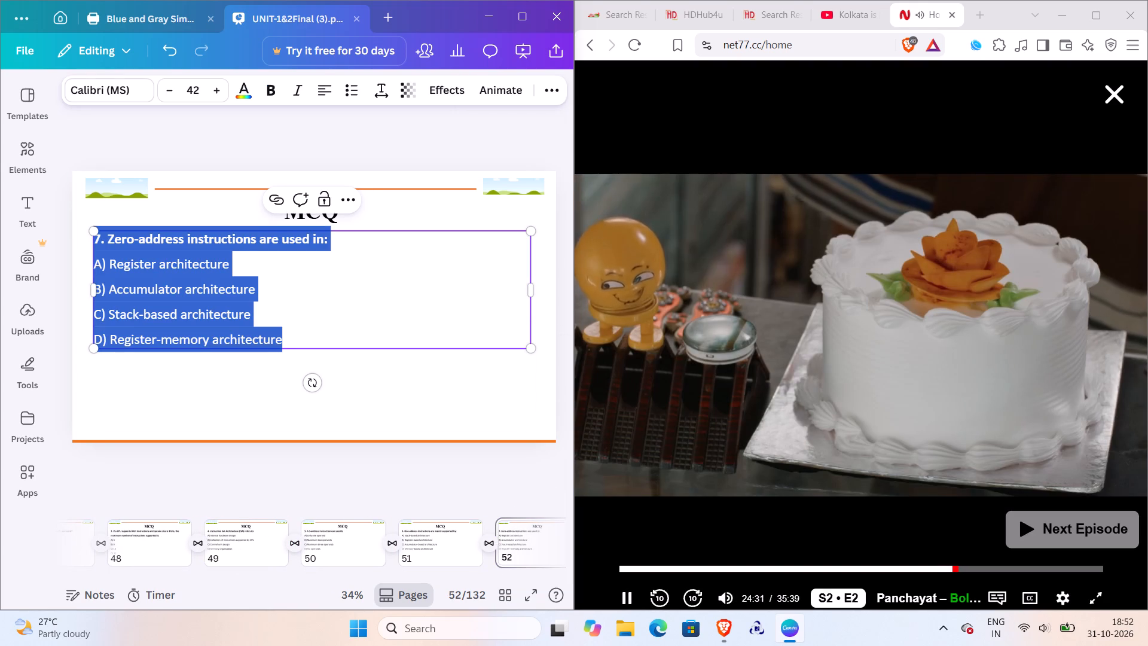
{"action": "left_click", "coordinate": [307, 301]}
{"action": "triple_click", "coordinate": [307, 301]}
{"action": "triple_click", "coordinate": [307, 301]}
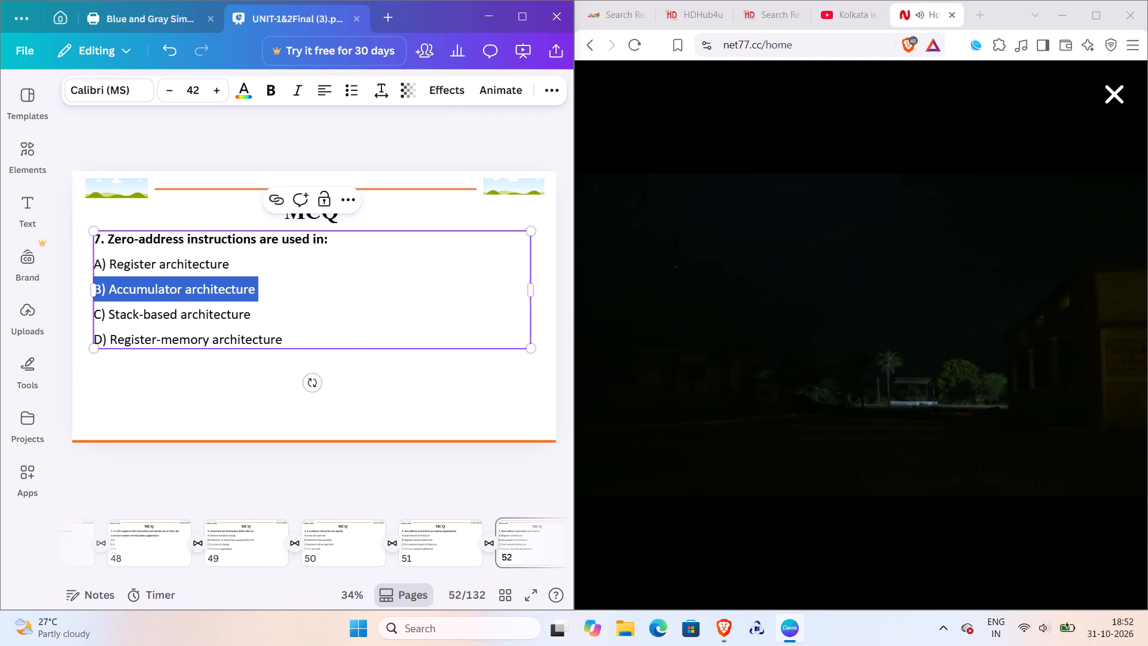
{"action": "left_click", "coordinate": [307, 301]}
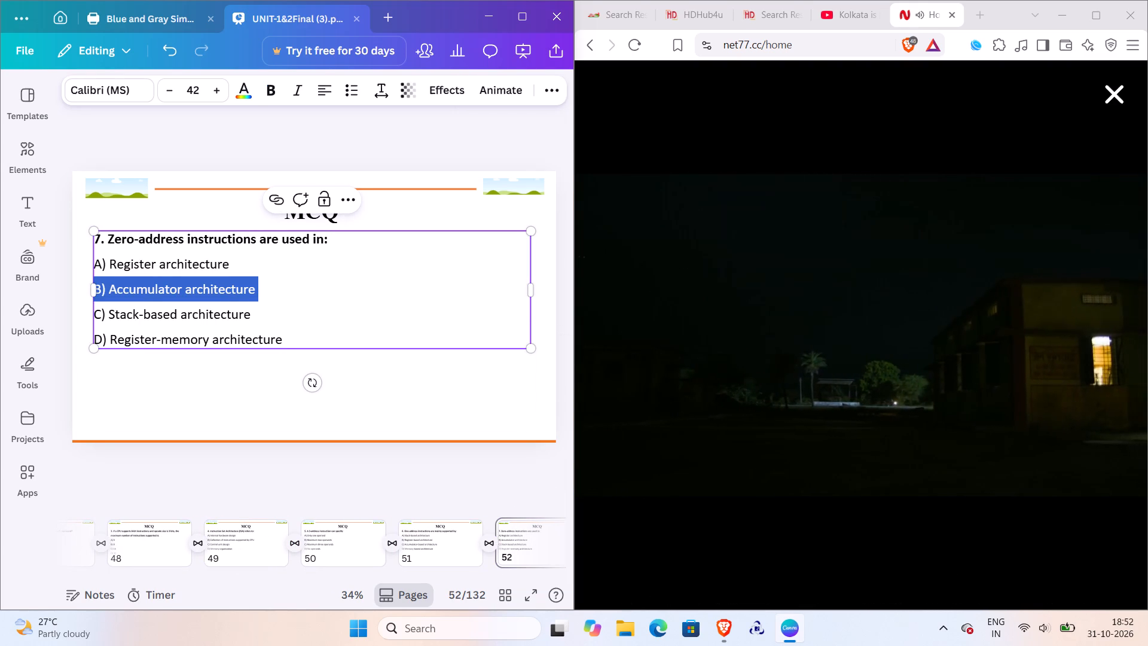
{"action": "key", "text": "ctrl+a"}
{"action": "key", "text": "ctrl+c"}
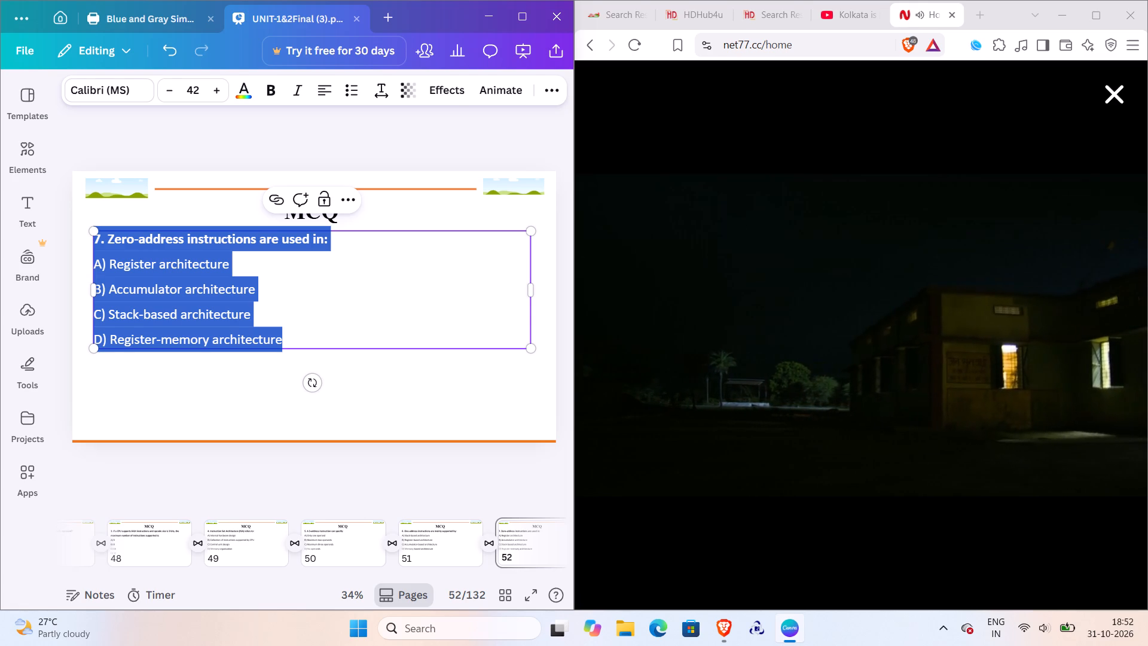
{"action": "key", "text": "ctrl+c"}
{"action": "key", "text": "BackSpace"}
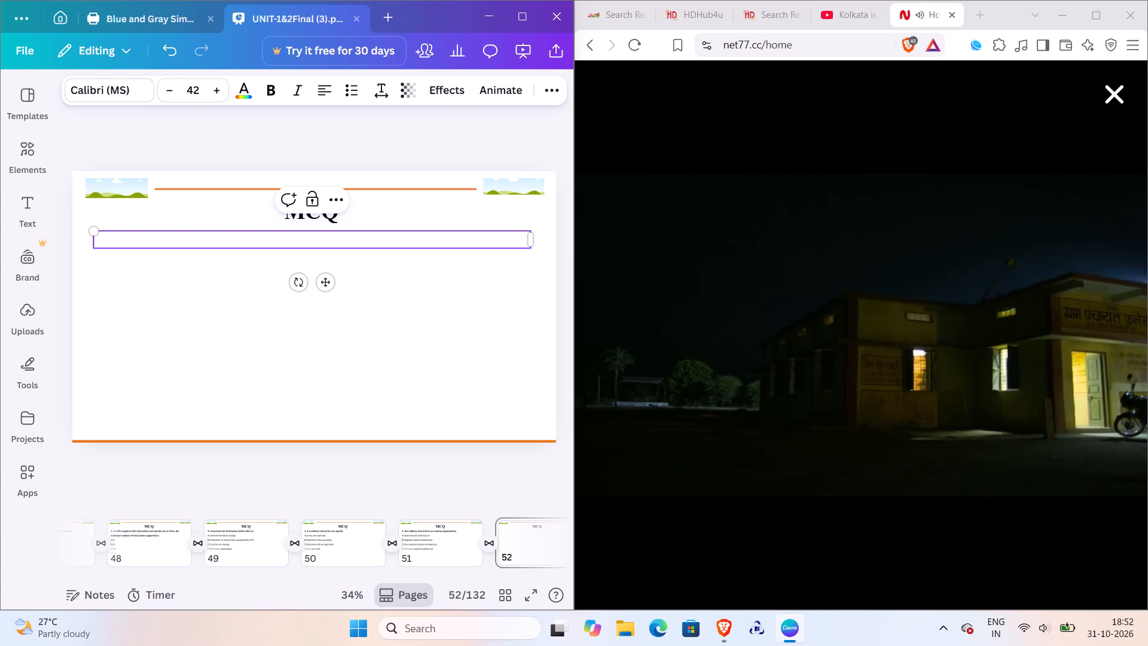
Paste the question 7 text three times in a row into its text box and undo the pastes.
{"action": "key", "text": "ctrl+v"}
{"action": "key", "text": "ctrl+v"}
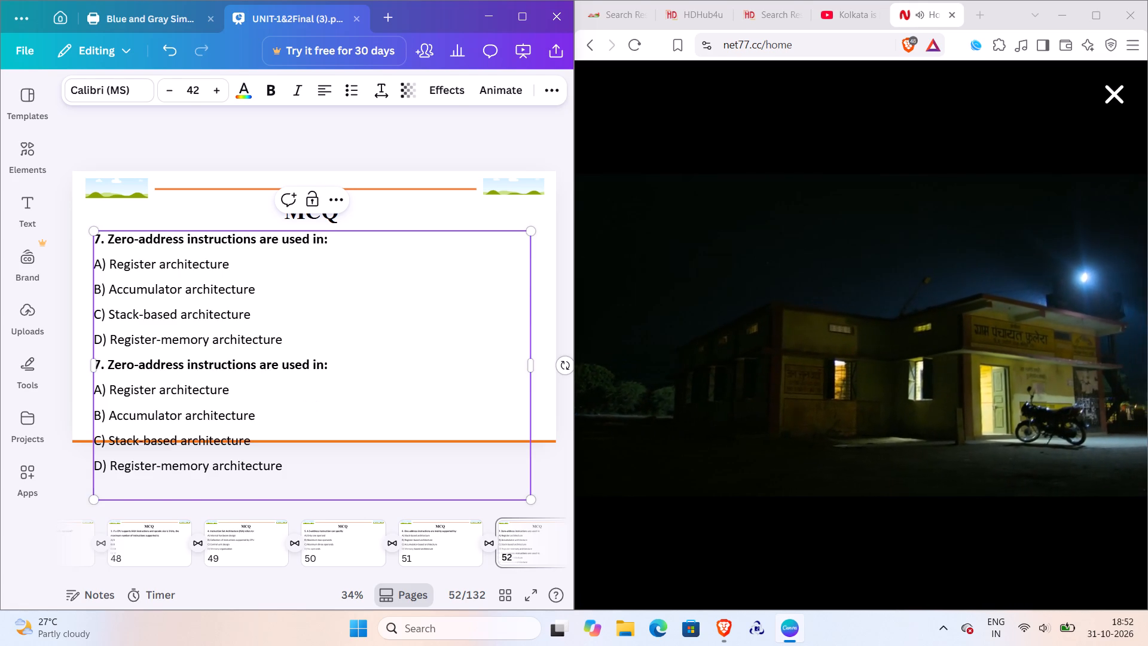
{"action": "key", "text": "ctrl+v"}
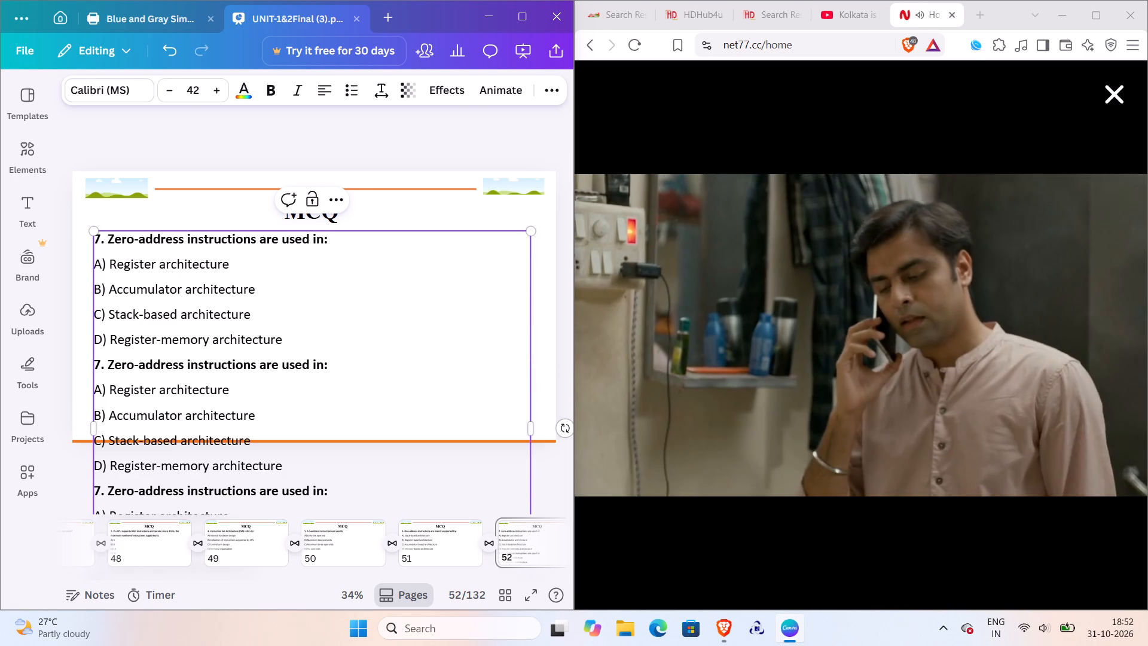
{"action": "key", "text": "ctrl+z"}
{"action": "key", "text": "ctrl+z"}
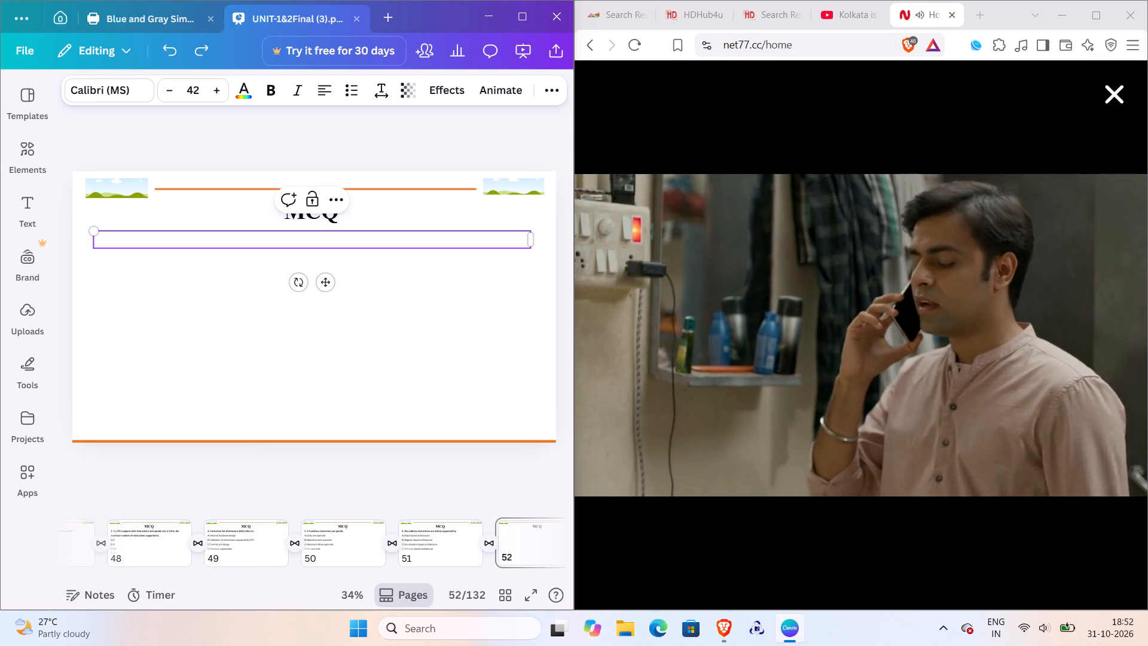
Paste the copied question 7 text once into the empty text box under the MCQ heading.
{"action": "key", "text": "ctrl+v"}
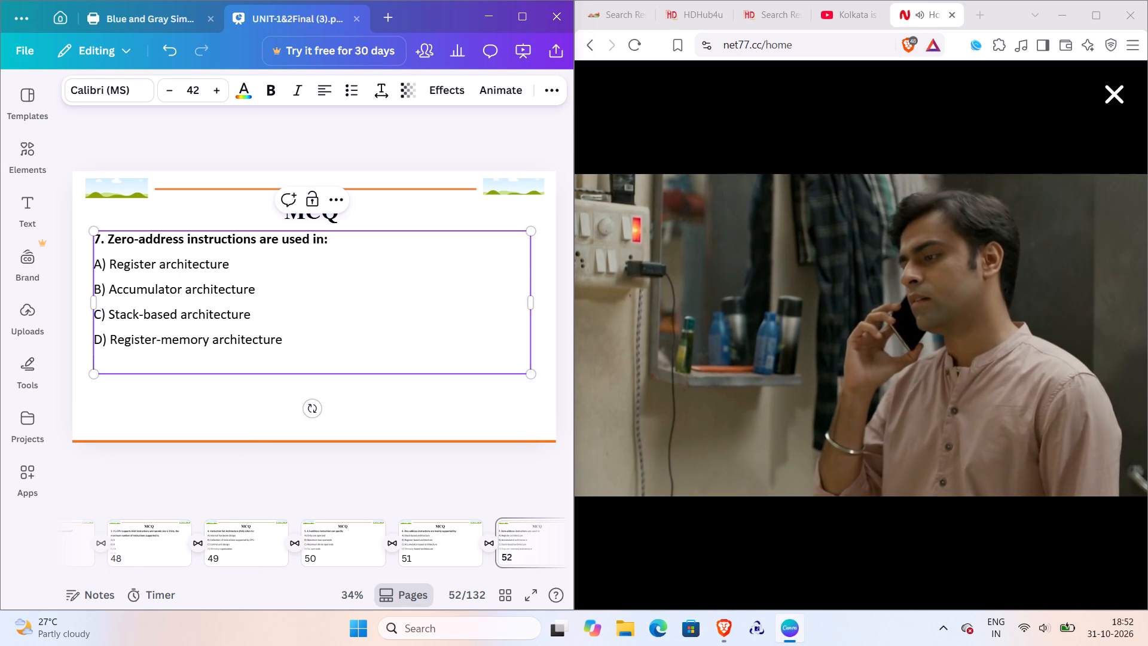
{"action": "left_click", "coordinate": [322, 362]}
{"action": "double_click", "coordinate": [322, 362]}
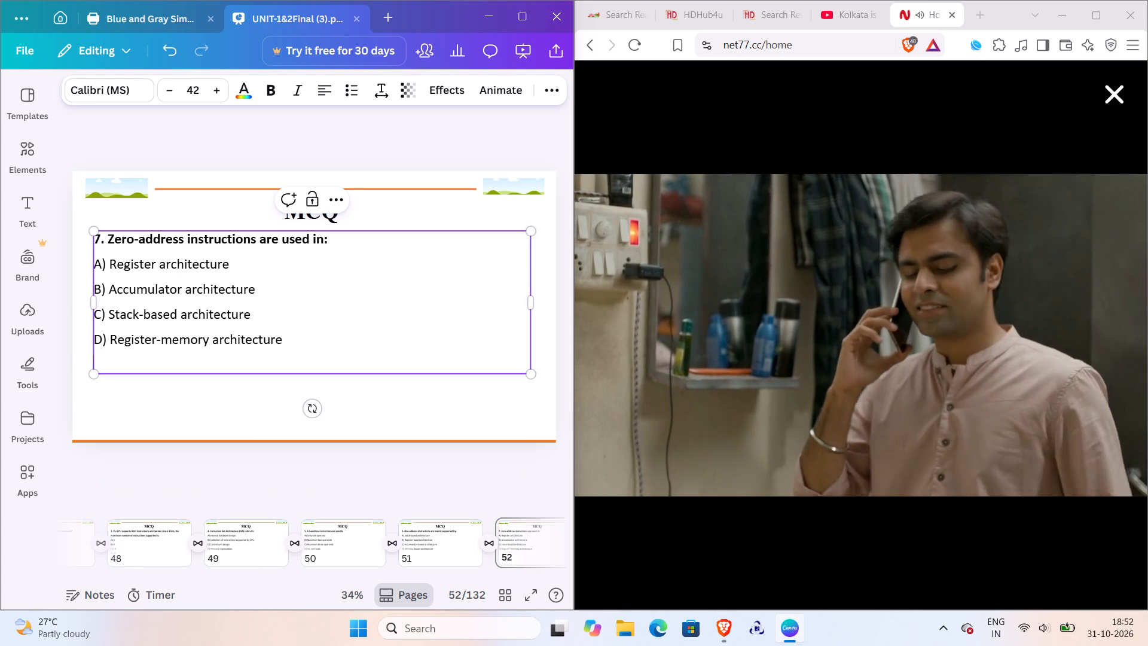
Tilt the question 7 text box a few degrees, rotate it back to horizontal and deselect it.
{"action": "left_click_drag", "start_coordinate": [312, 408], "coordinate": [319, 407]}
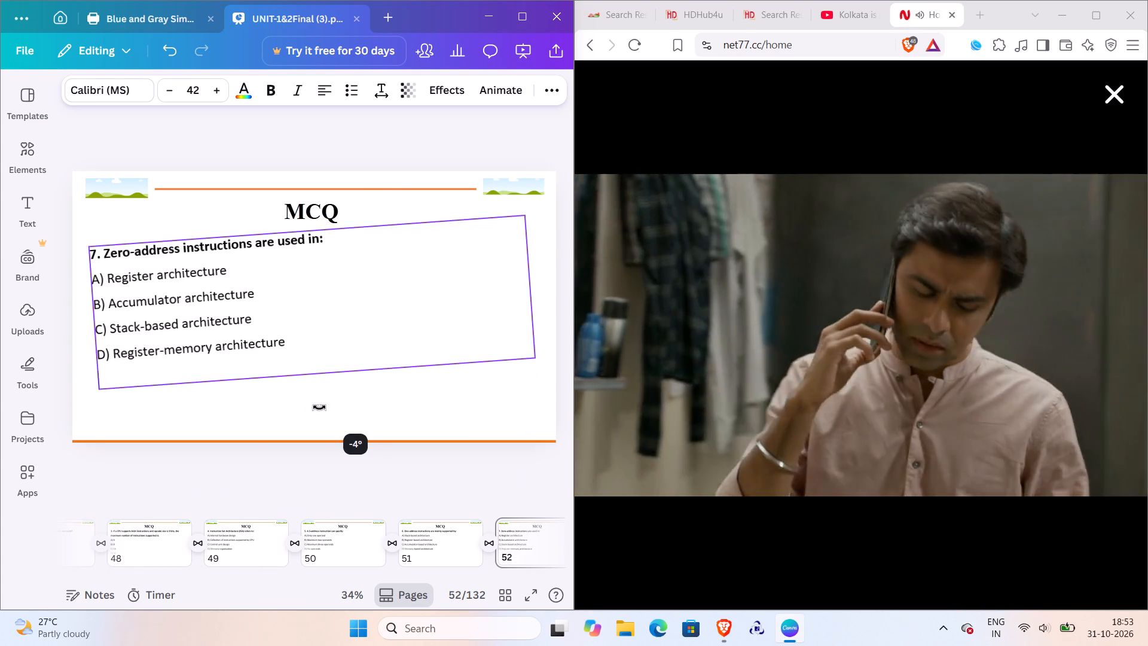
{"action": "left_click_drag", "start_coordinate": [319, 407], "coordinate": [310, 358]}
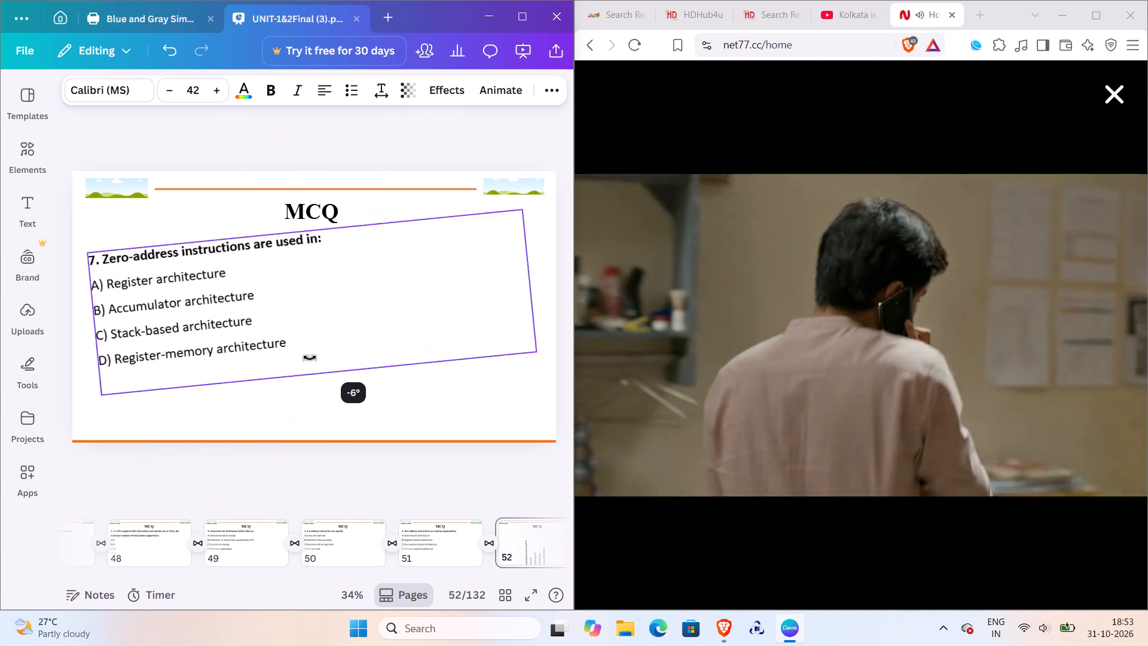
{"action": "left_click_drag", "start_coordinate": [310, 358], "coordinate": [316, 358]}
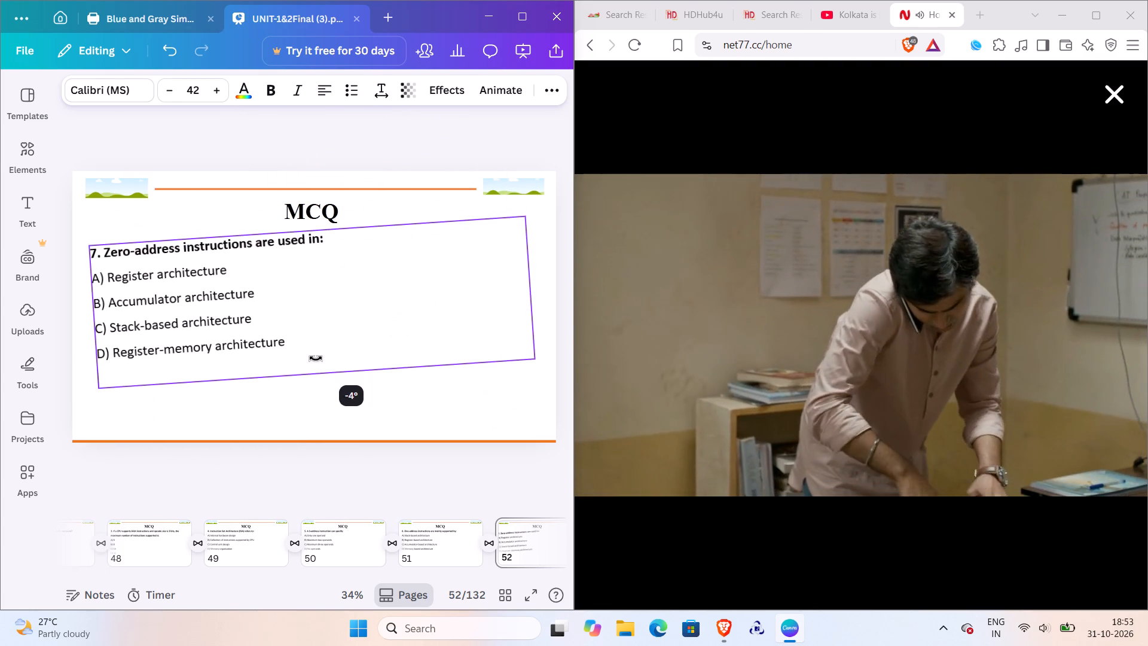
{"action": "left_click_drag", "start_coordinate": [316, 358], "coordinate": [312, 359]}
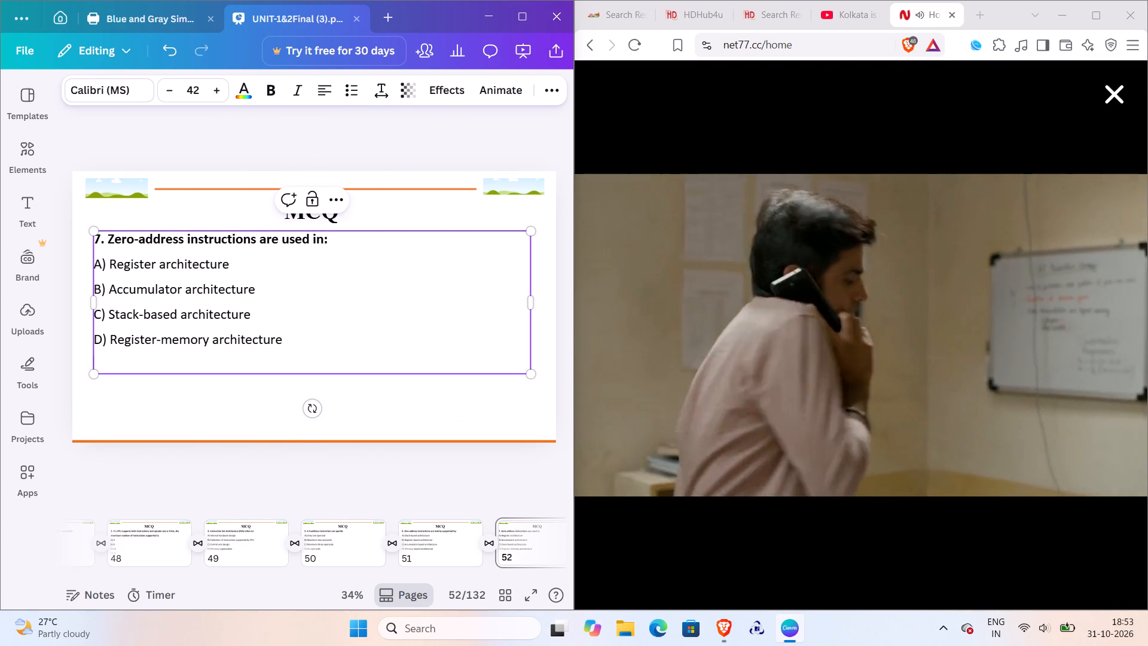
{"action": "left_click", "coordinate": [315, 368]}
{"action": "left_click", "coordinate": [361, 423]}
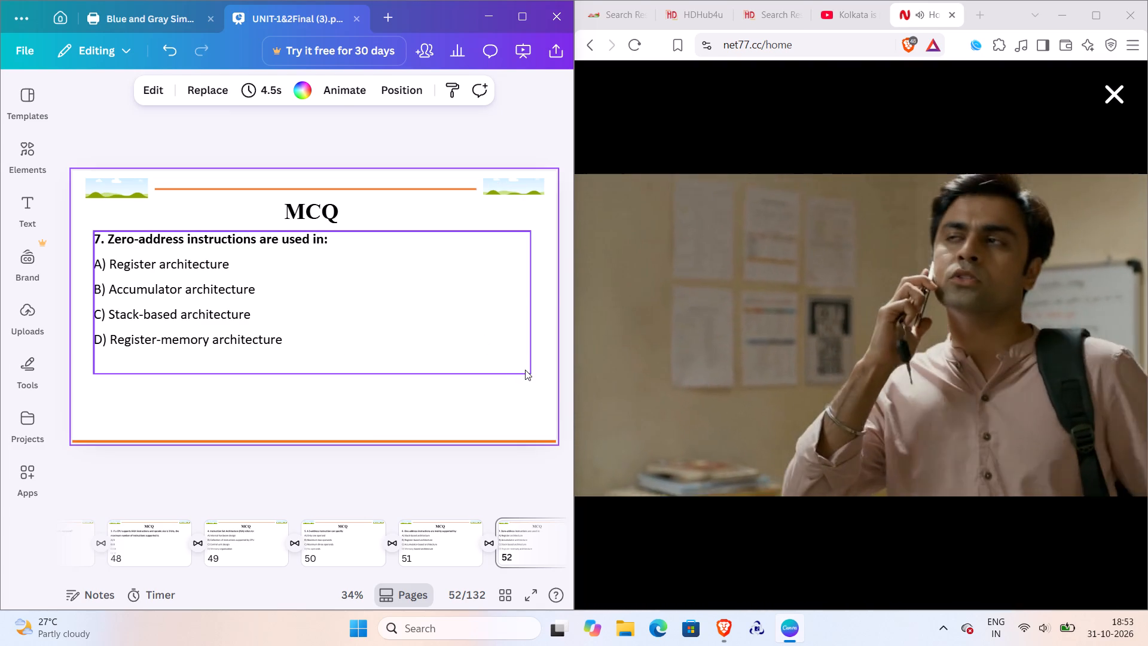
Move the question 7 text box slightly down and right, leaving equal gaps of 197 above and below it, and deselect it.
{"action": "left_click_drag", "start_coordinate": [529, 370], "coordinate": [539, 385]}
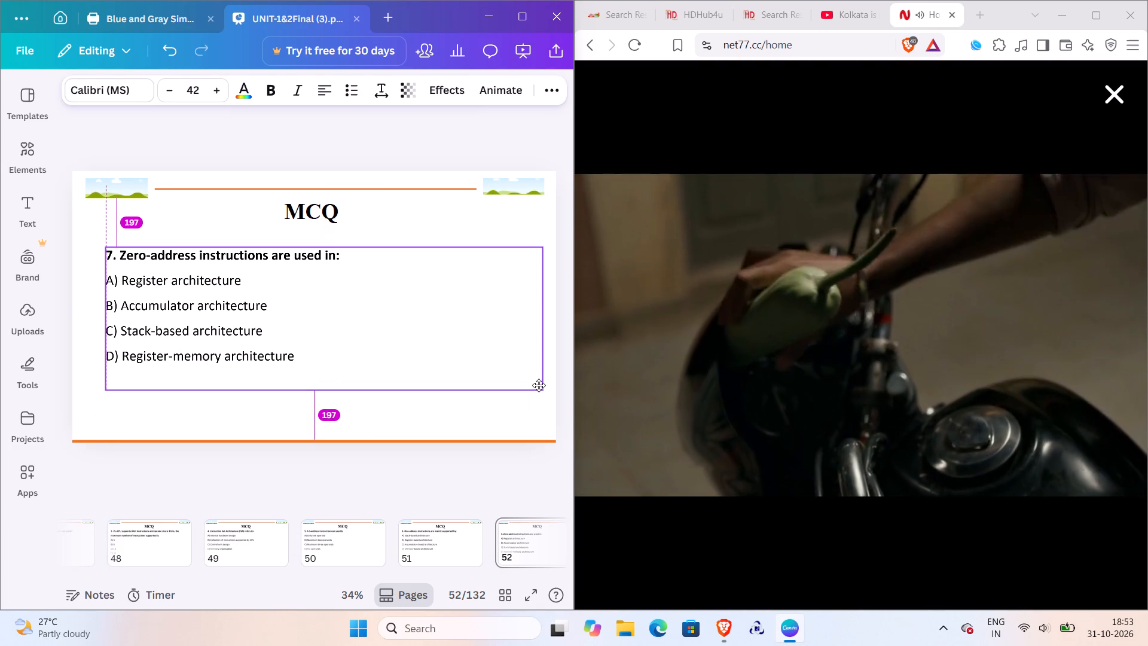
{"action": "left_click_drag", "start_coordinate": [539, 385], "coordinate": [540, 388]}
{"action": "left_click", "coordinate": [471, 319]}
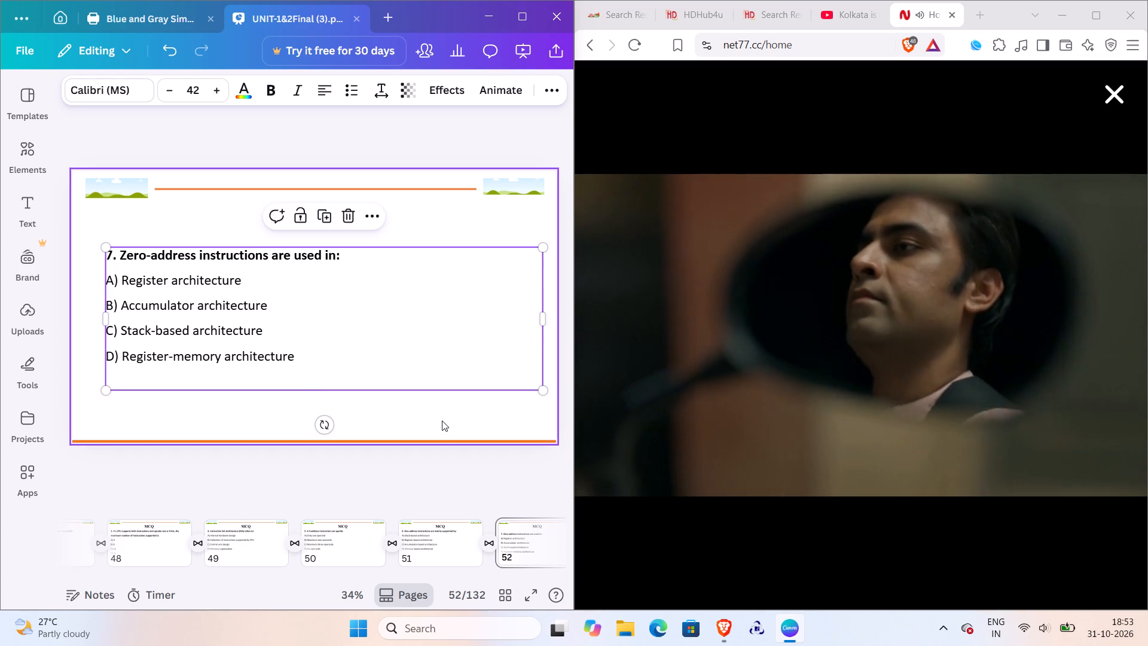
{"action": "left_click", "coordinate": [442, 420]}
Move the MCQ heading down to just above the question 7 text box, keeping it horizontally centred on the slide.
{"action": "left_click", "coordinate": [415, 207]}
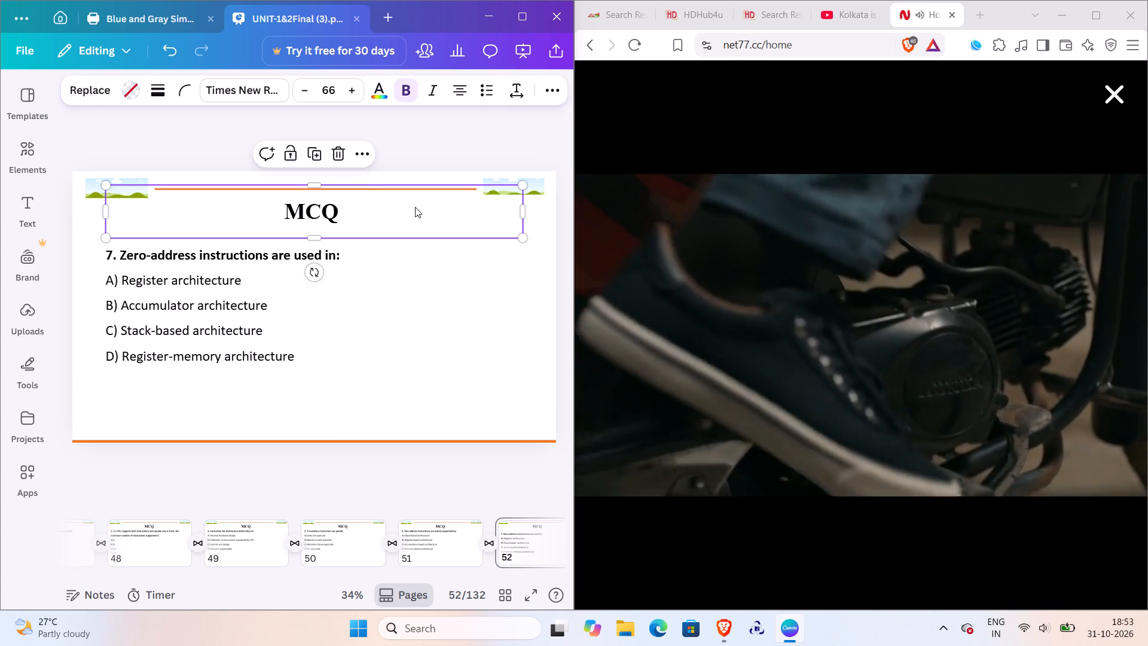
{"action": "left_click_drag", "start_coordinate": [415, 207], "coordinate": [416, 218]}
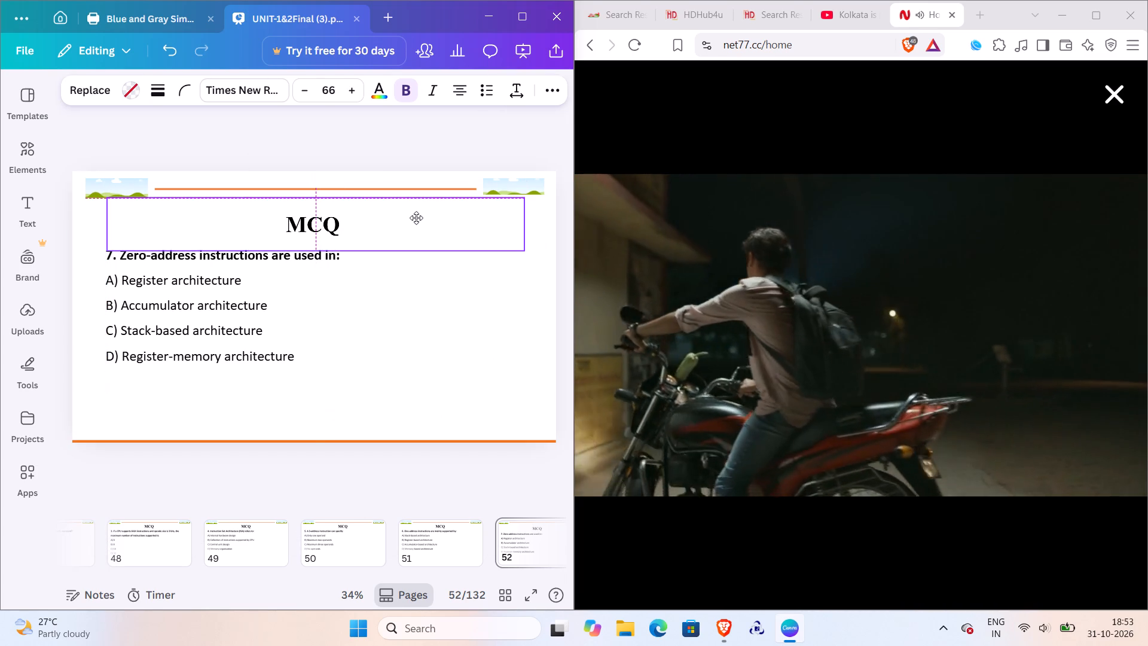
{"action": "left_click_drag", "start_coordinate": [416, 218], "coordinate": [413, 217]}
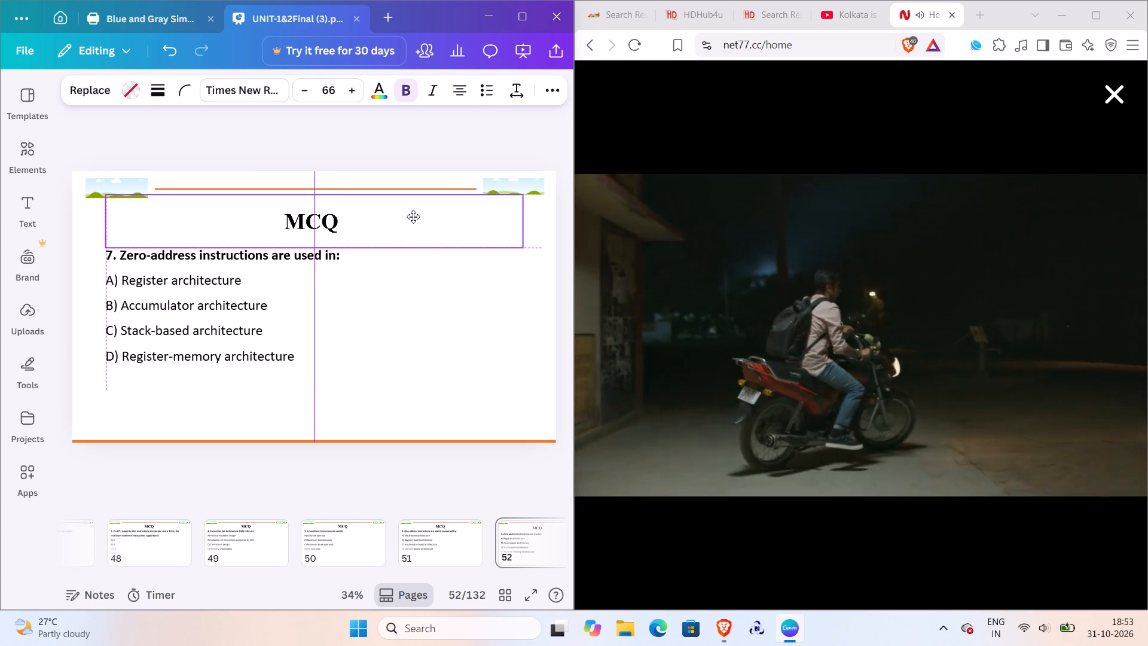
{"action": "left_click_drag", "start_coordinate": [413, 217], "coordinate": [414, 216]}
Stretch the landscape picture at the slide's upper-right corner downward to a height of about 80, matching the upper-left one.
{"action": "left_click", "coordinate": [533, 187]}
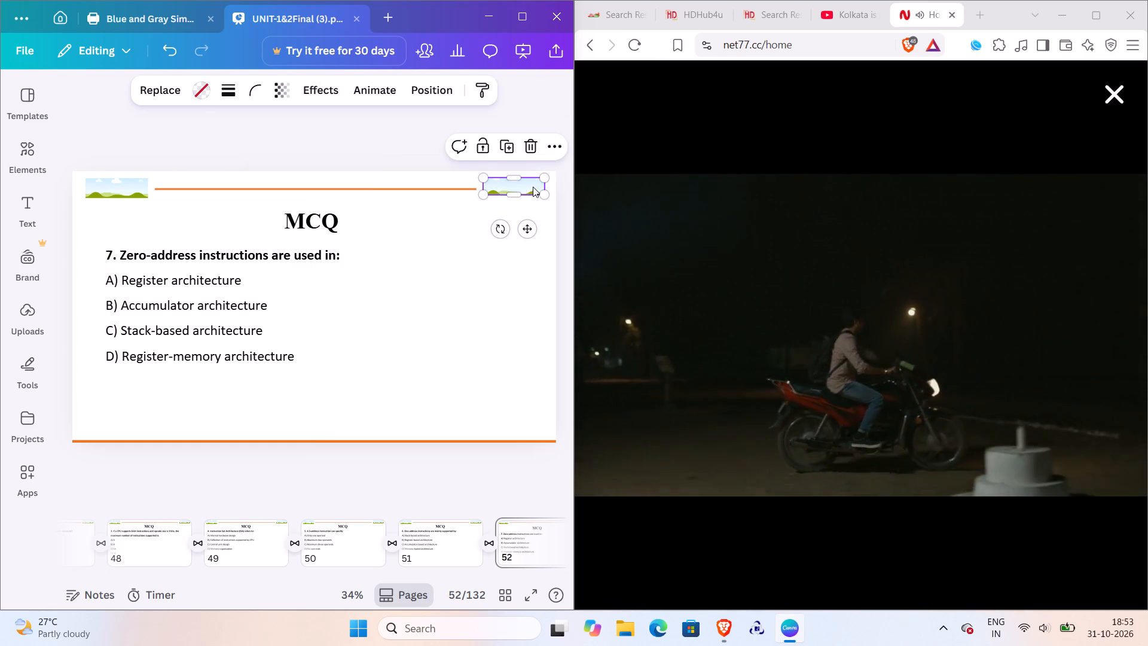
{"action": "left_click", "coordinate": [138, 182]}
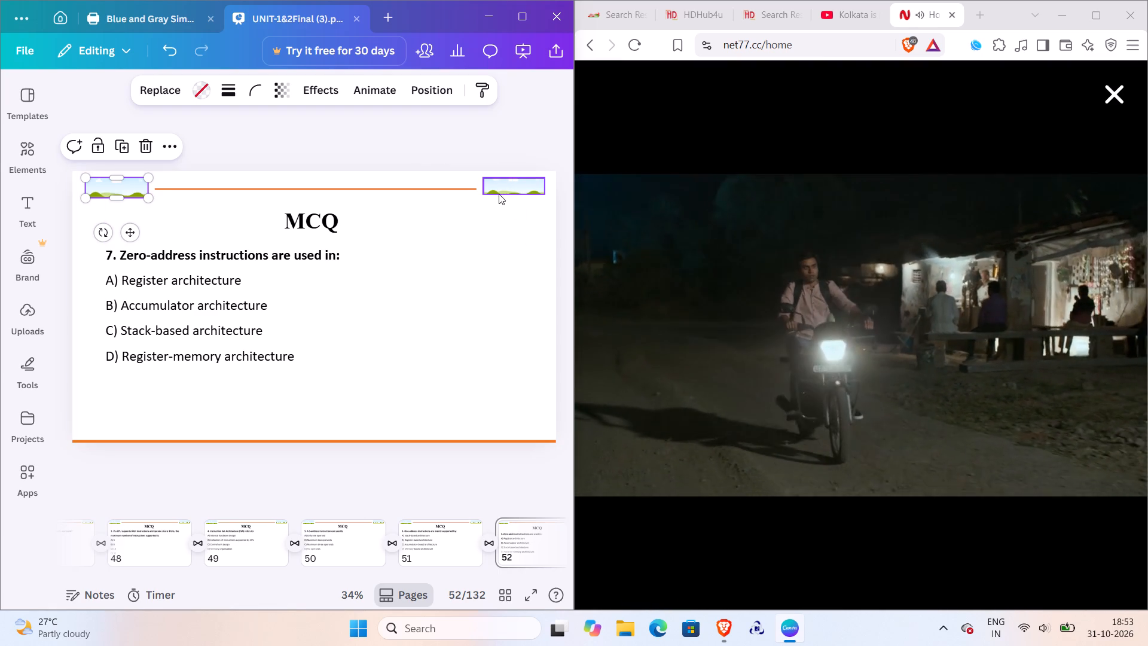
{"action": "double_click", "coordinate": [499, 194]}
{"action": "left_click_drag", "start_coordinate": [514, 194], "coordinate": [514, 201]}
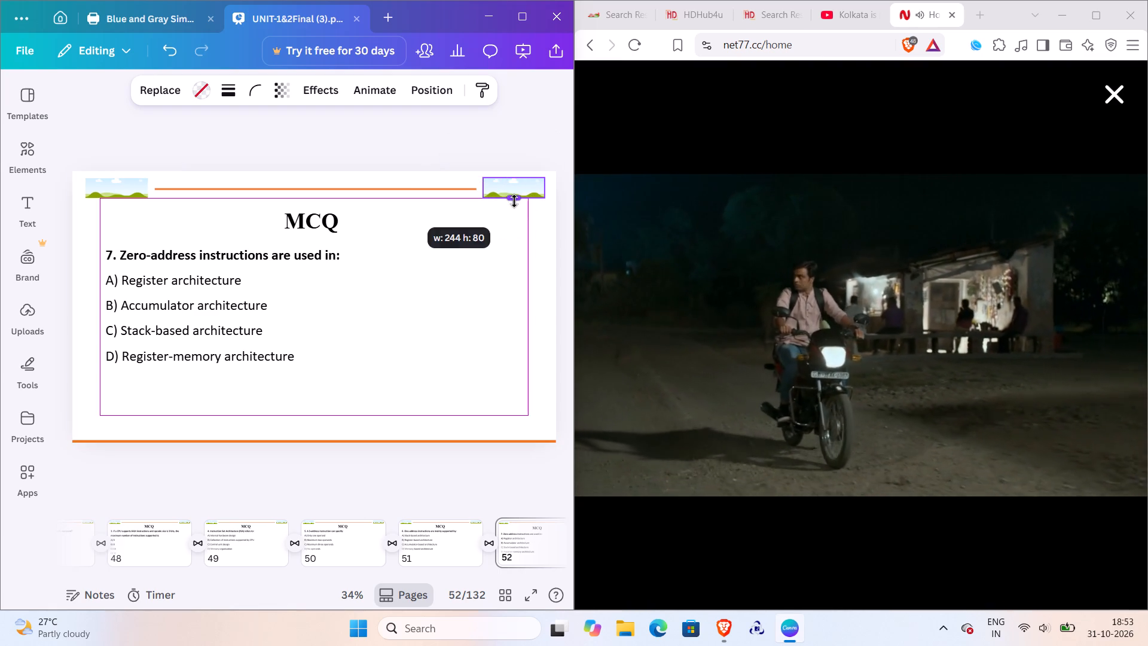
{"action": "left_click_drag", "start_coordinate": [514, 201], "coordinate": [514, 200]}
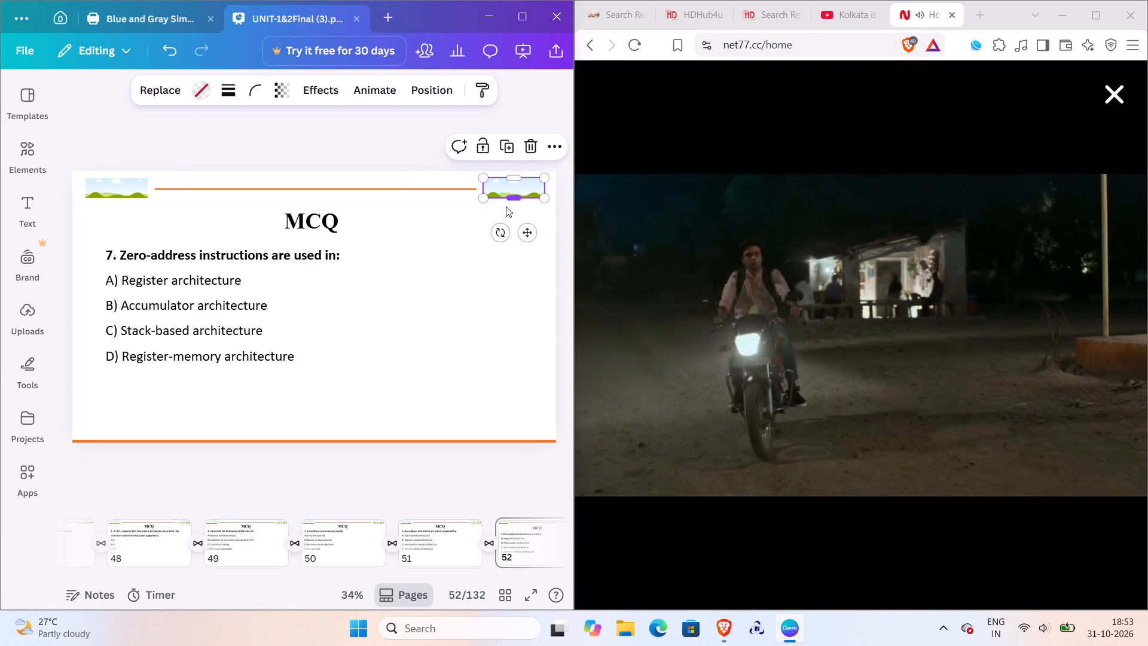
Move the MCQ heading so its box's top edge aligns with the orange line, keep it horizontally centred, and deselect everything.
{"action": "left_click", "coordinate": [494, 210]}
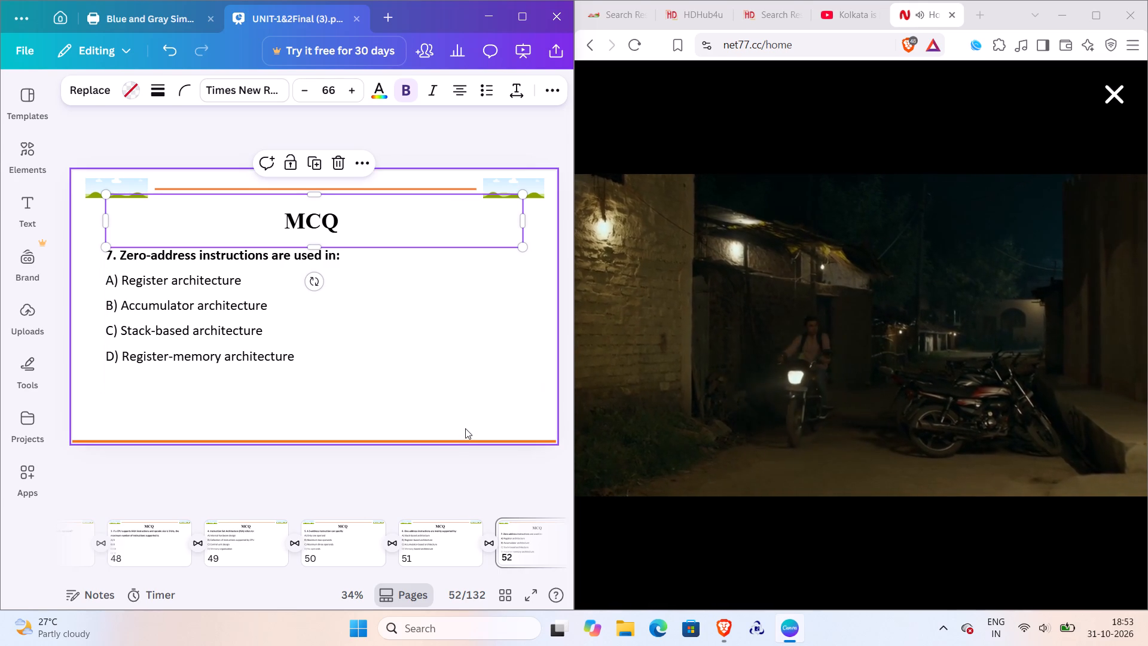
{"action": "left_click", "coordinate": [465, 428]}
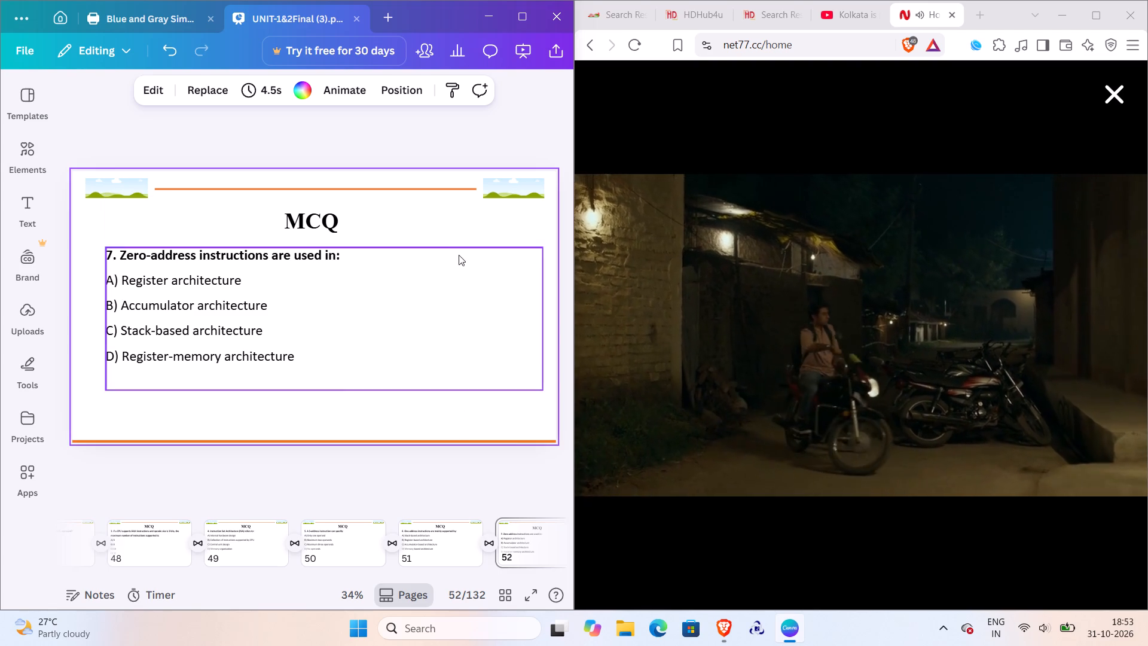
{"action": "left_click_drag", "start_coordinate": [435, 210], "coordinate": [435, 205]}
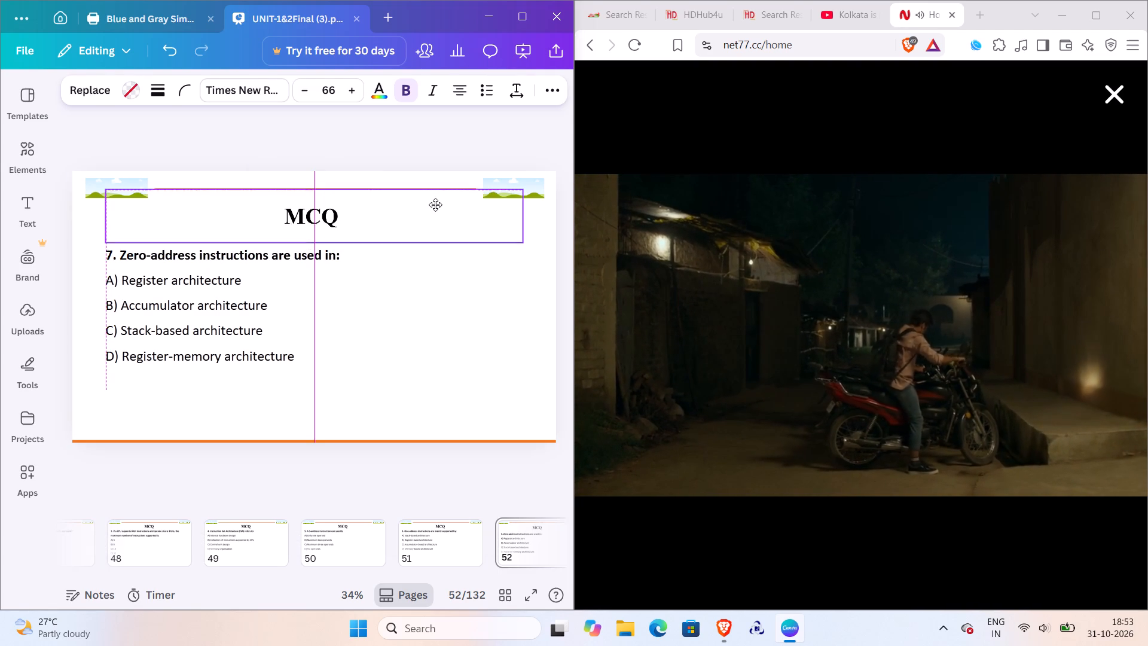
{"action": "left_click_drag", "start_coordinate": [435, 205], "coordinate": [435, 203]}
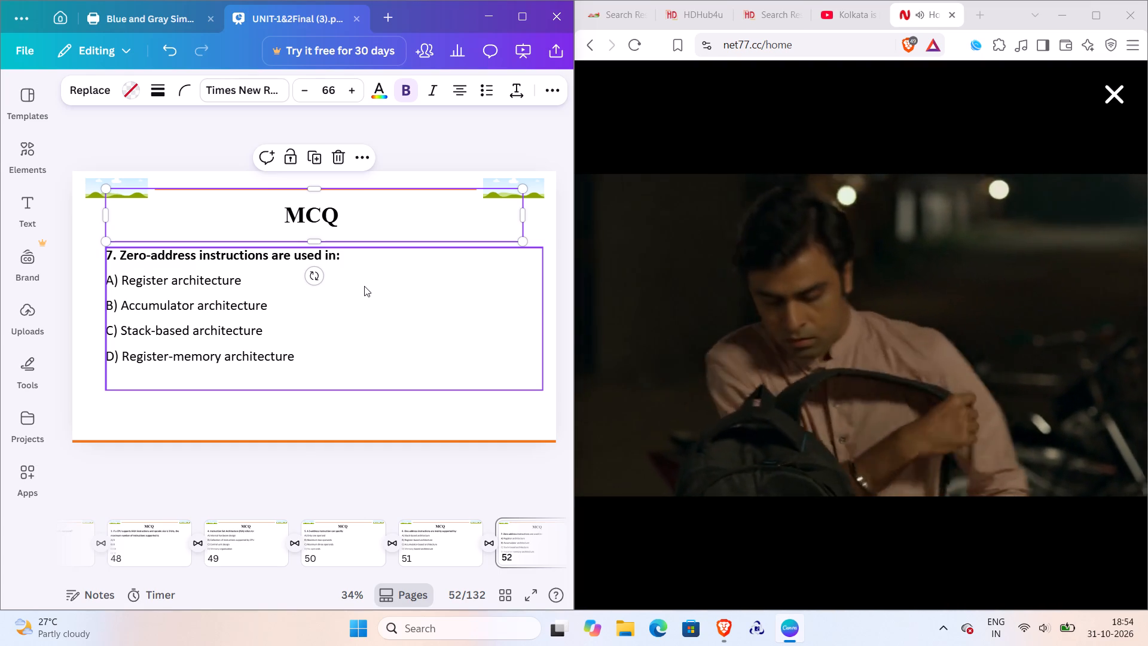
{"action": "left_click", "coordinate": [364, 286]}
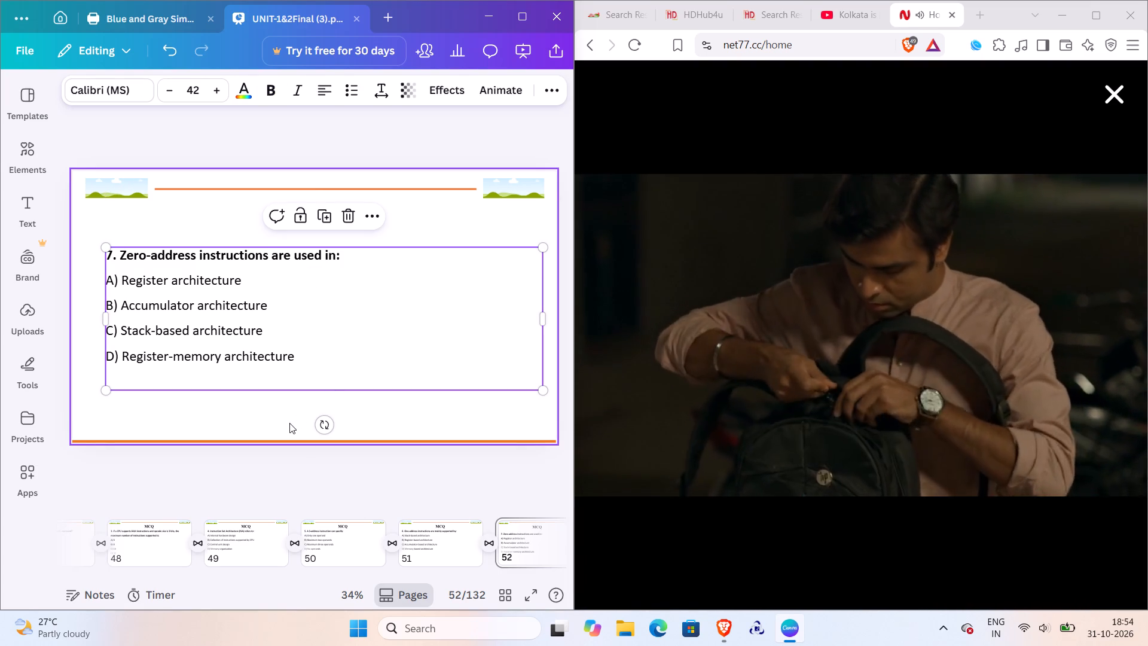
{"action": "left_click", "coordinate": [289, 423]}
{"action": "left_click", "coordinate": [289, 423]}
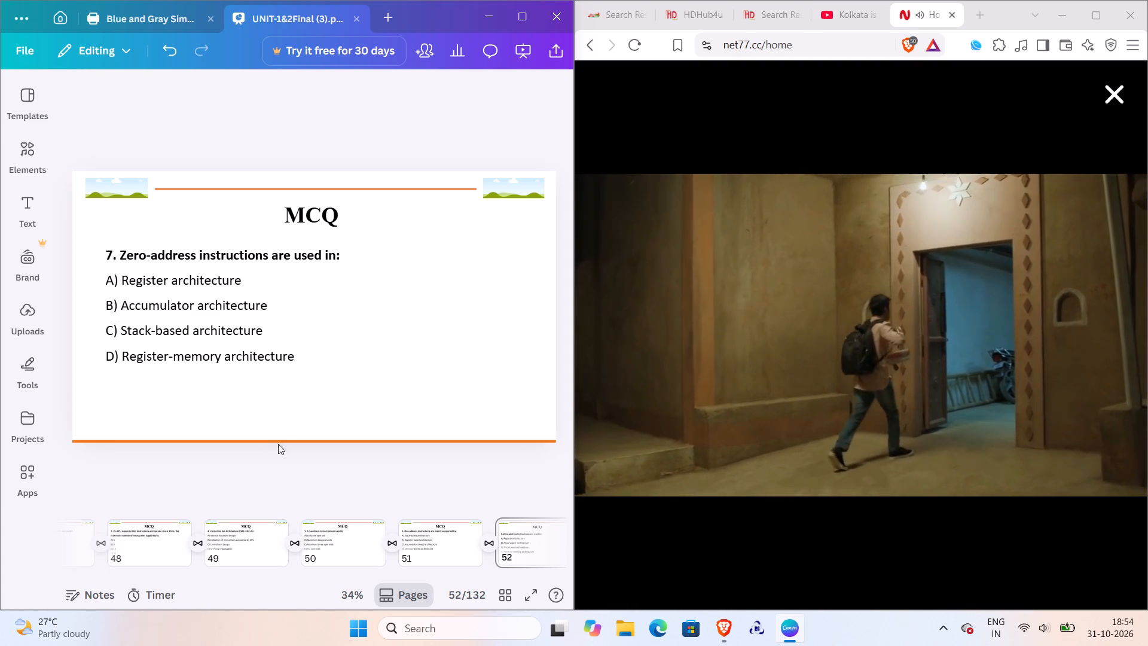
Open page 66, the Control Unit slide with the control word table.
{"action": "left_click", "coordinate": [359, 537]}
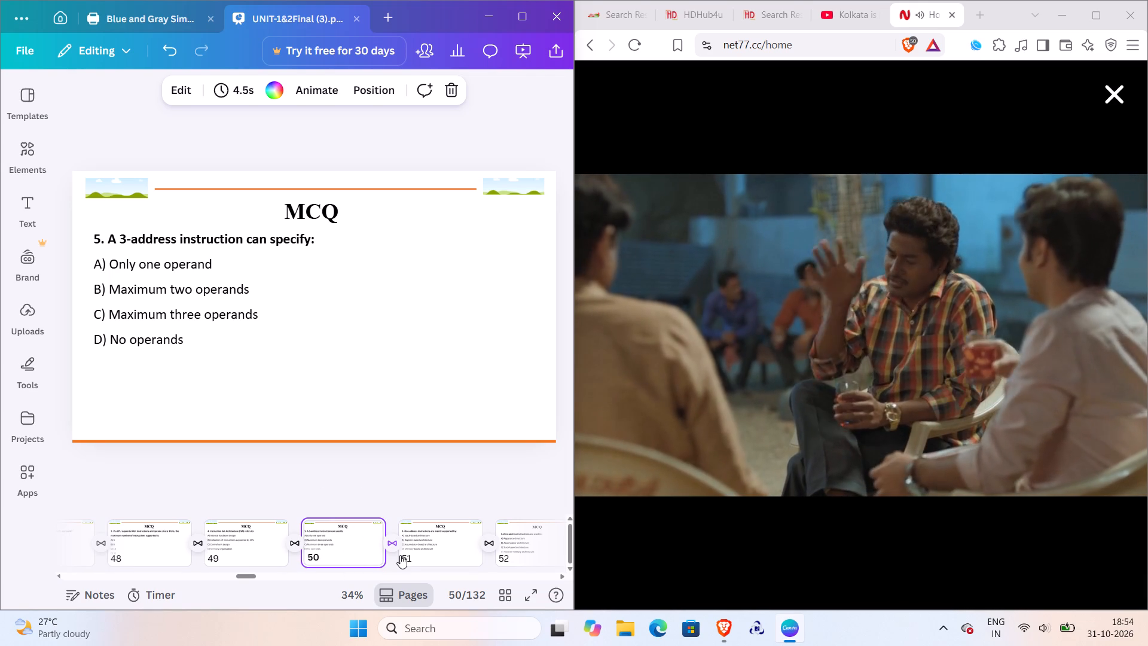
{"action": "scroll", "coordinate": [206, 524], "scroll_direction": "left", "scroll_amount": 5}
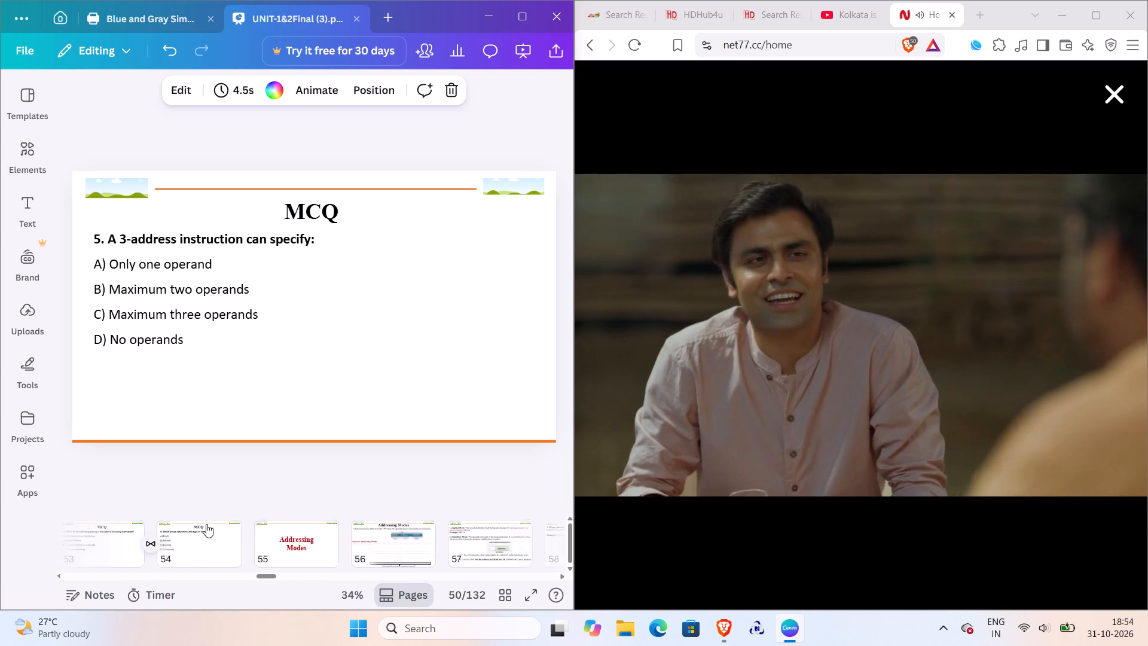
{"action": "scroll", "coordinate": [206, 524], "scroll_direction": "left", "scroll_amount": 4}
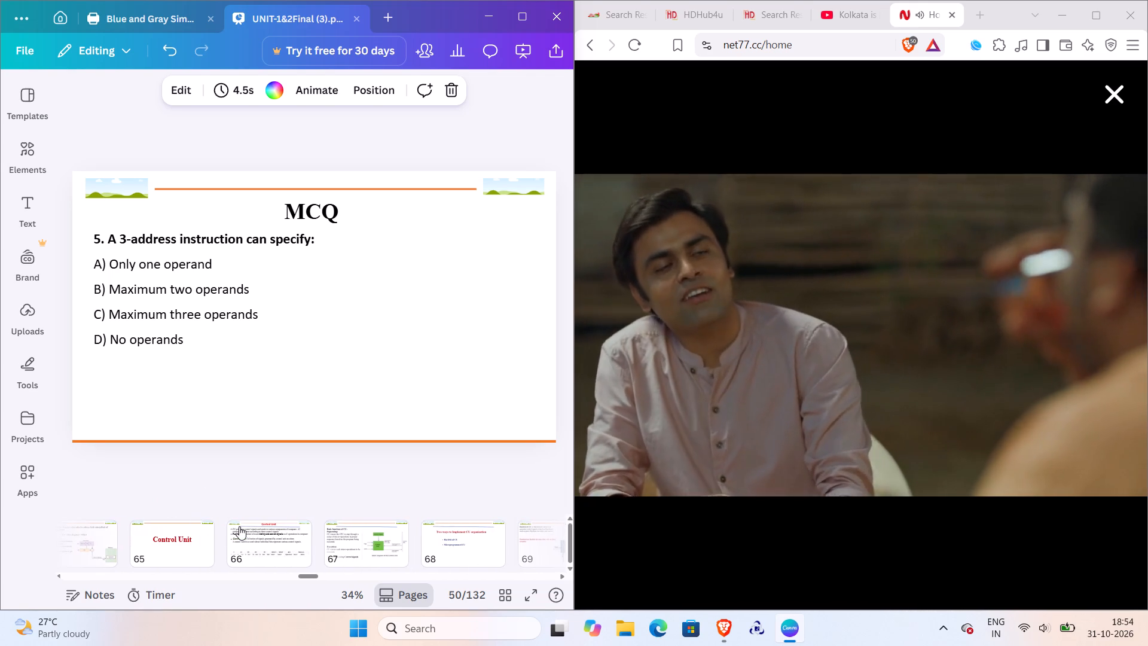
{"action": "left_click", "coordinate": [239, 526]}
Clear the cell under MUX 1 in the control word table and re-enter its text as Select.
{"action": "left_click", "coordinate": [335, 368]}
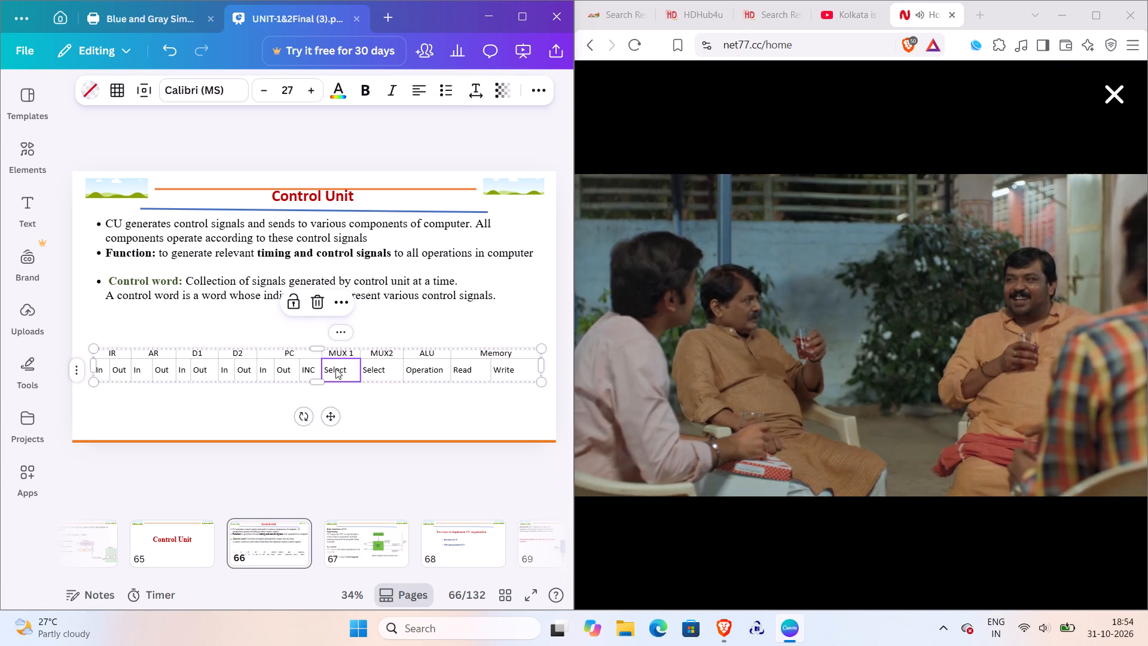
{"action": "double_click", "coordinate": [335, 368]}
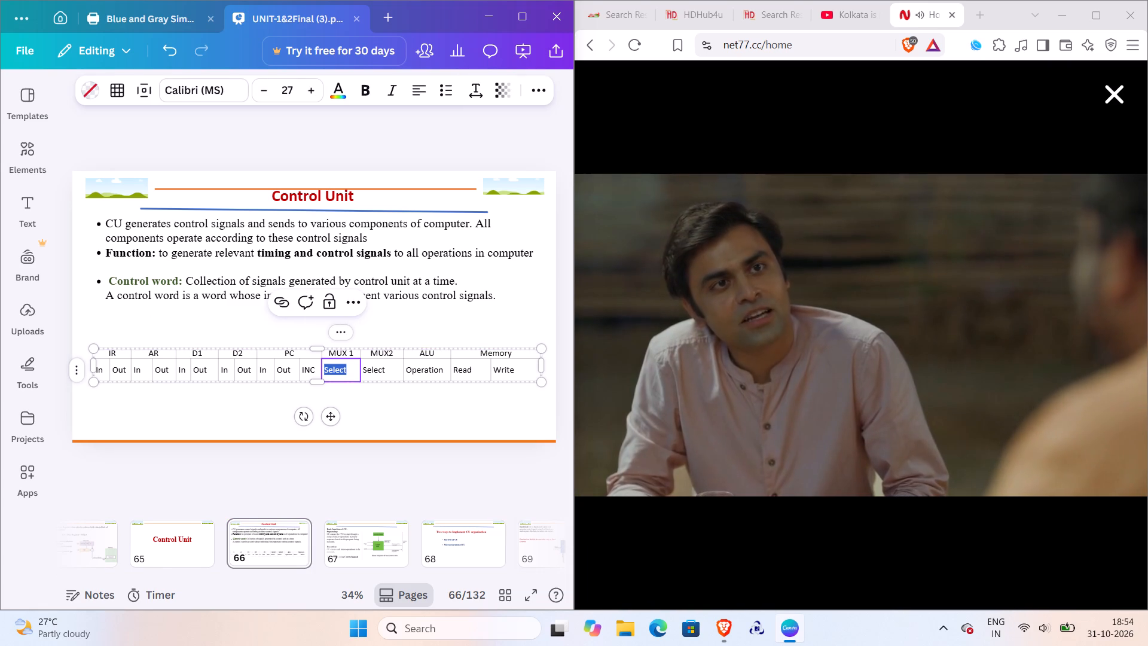
{"action": "left_click", "coordinate": [348, 365]}
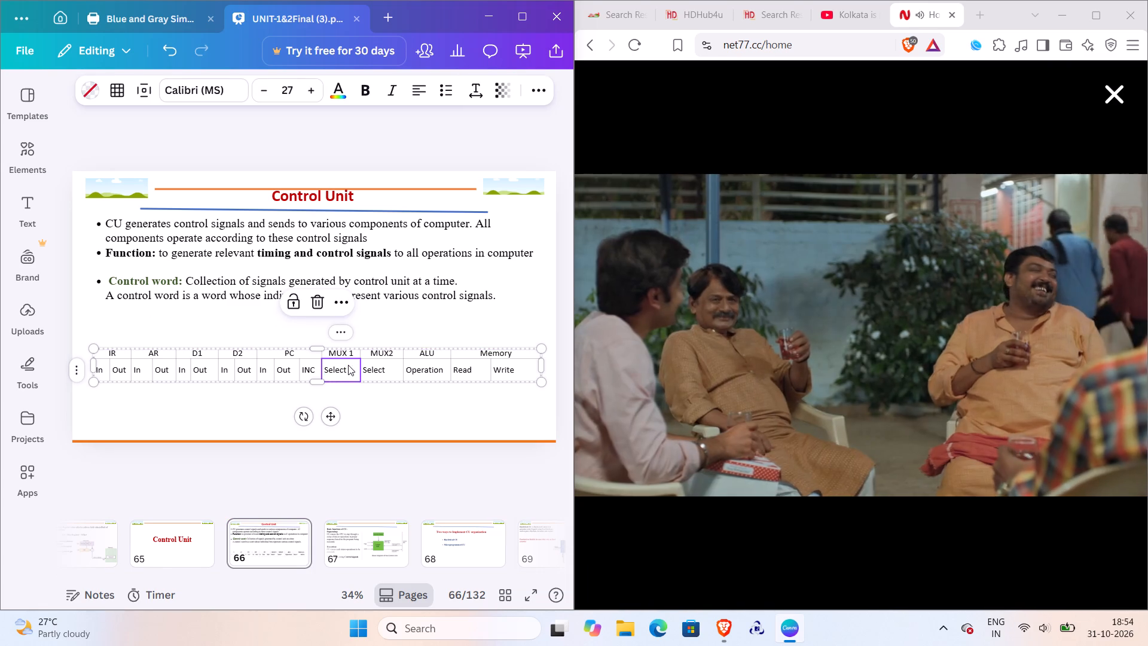
{"action": "double_click", "coordinate": [346, 369]}
{"action": "left_click", "coordinate": [346, 369]}
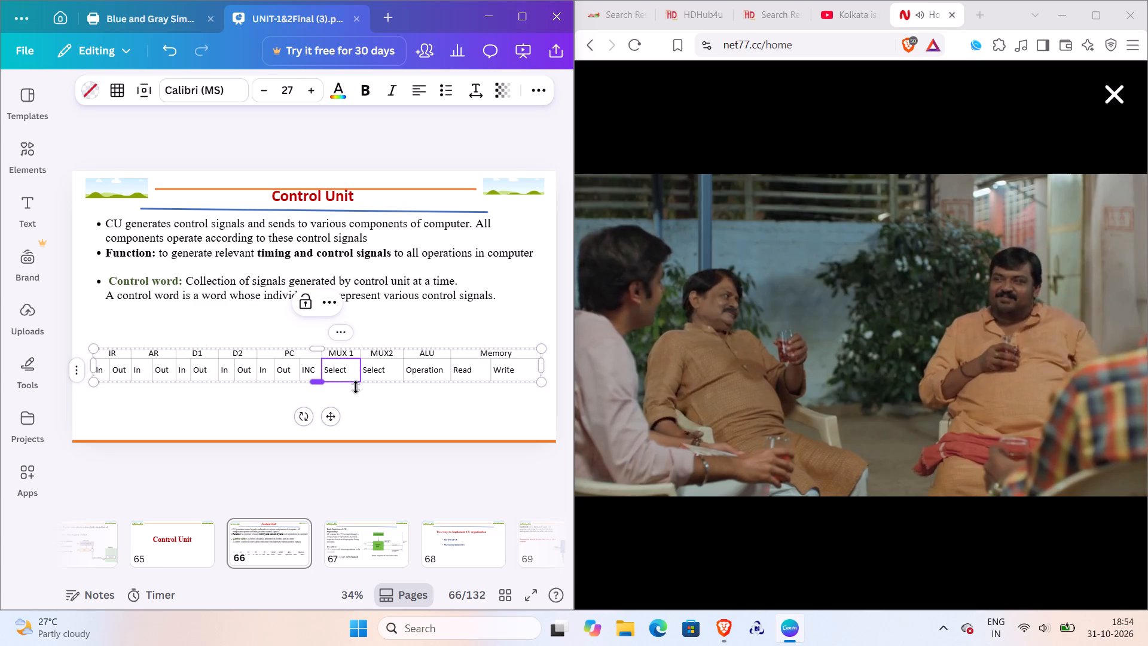
{"action": "key", "text": "BackSpace"}
{"action": "key", "text": "BackSpace"}
{"action": "key", "text": "BackSpace"}
{"action": "key", "text": "BackSpace"}
{"action": "key", "text": "BackSpace"}
{"action": "key", "text": "BackSpace"}
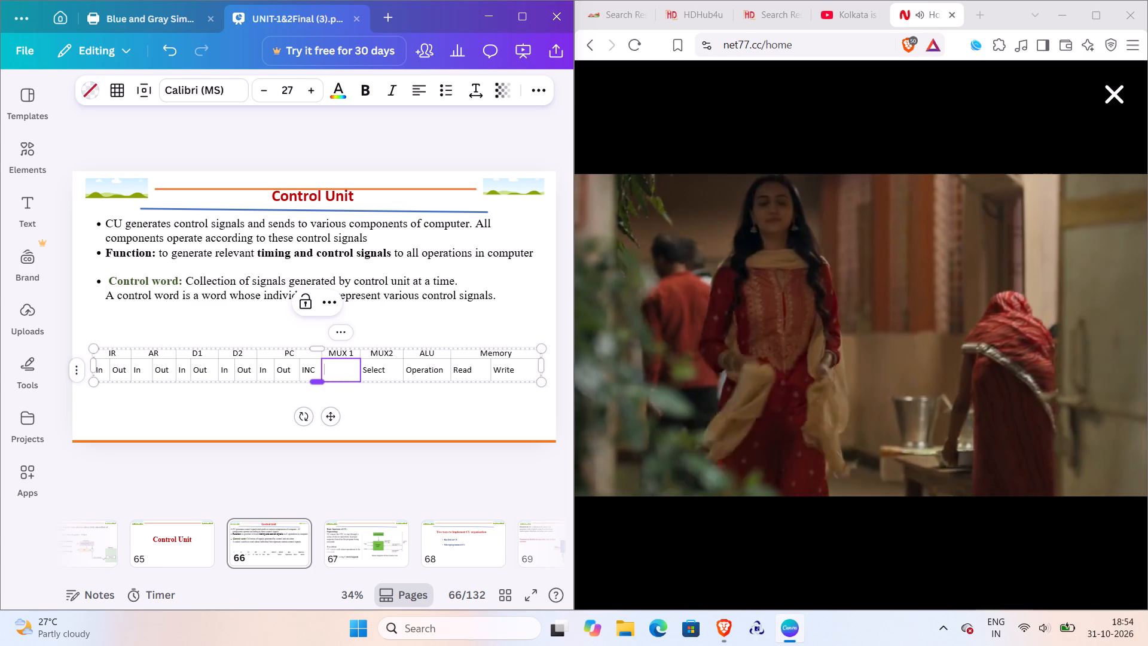
{"action": "type", "text": "Select"}
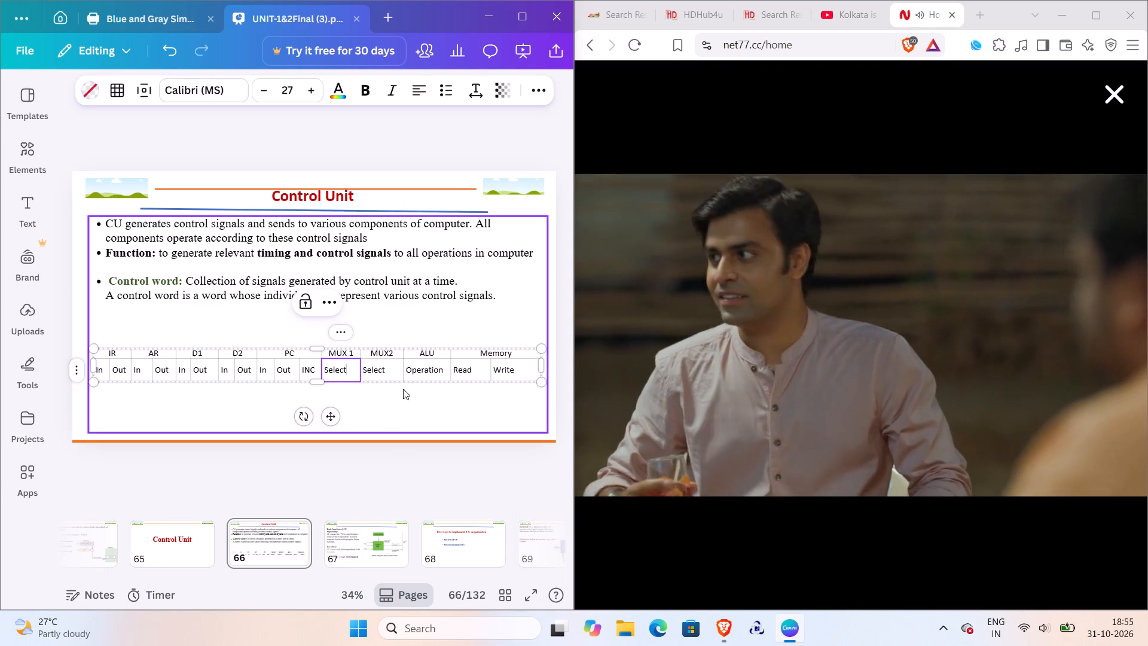
Delete the text in the cell under ALU in the control word table and retype it as Operation.
{"action": "double_click", "coordinate": [432, 363]}
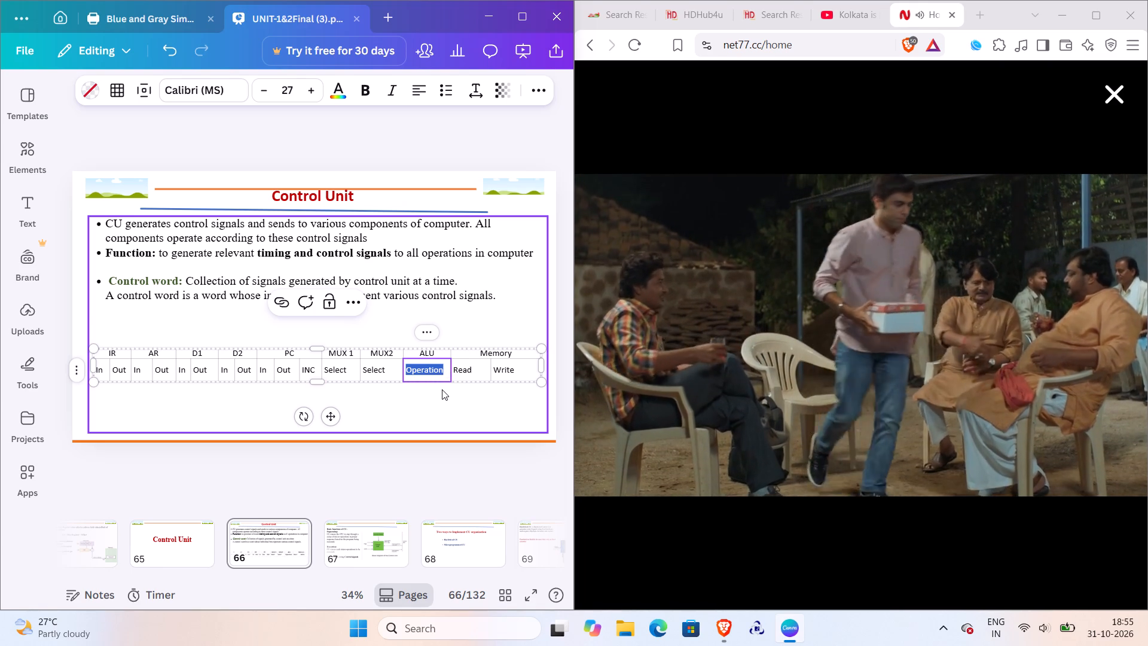
{"action": "key", "text": "BackSpace"}
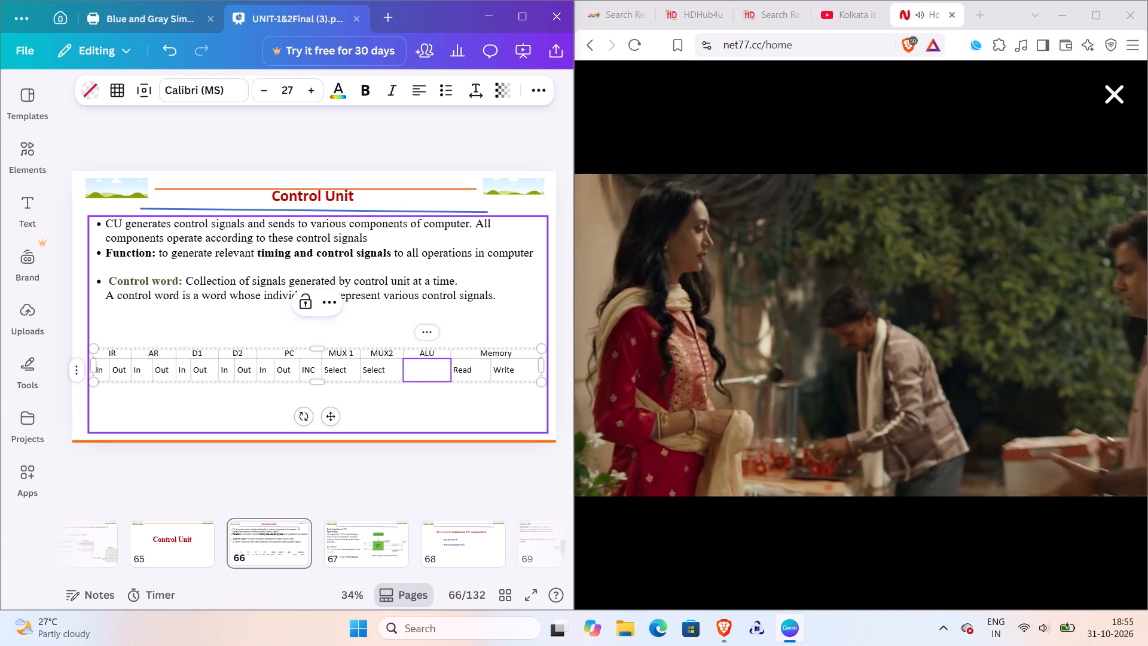
{"action": "key", "text": "shift+o"}
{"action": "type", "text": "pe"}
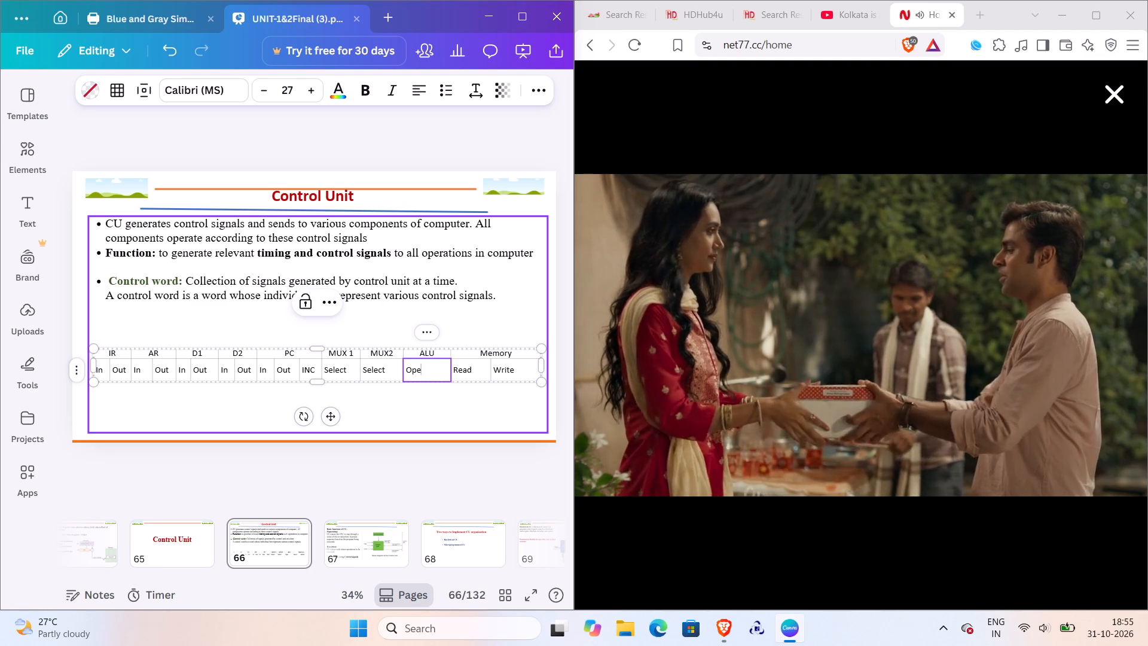
Complete the cell entry under ALU in the control word table as Operation, and dismiss the notification pop-up.
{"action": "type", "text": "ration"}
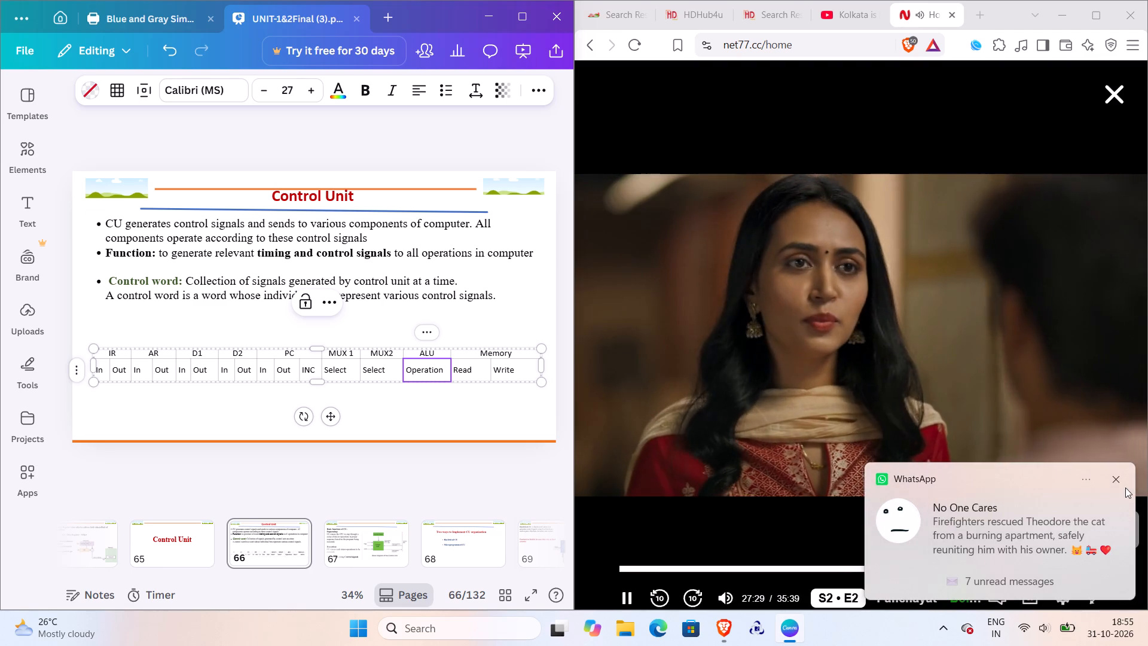
{"action": "left_click", "coordinate": [1116, 481]}
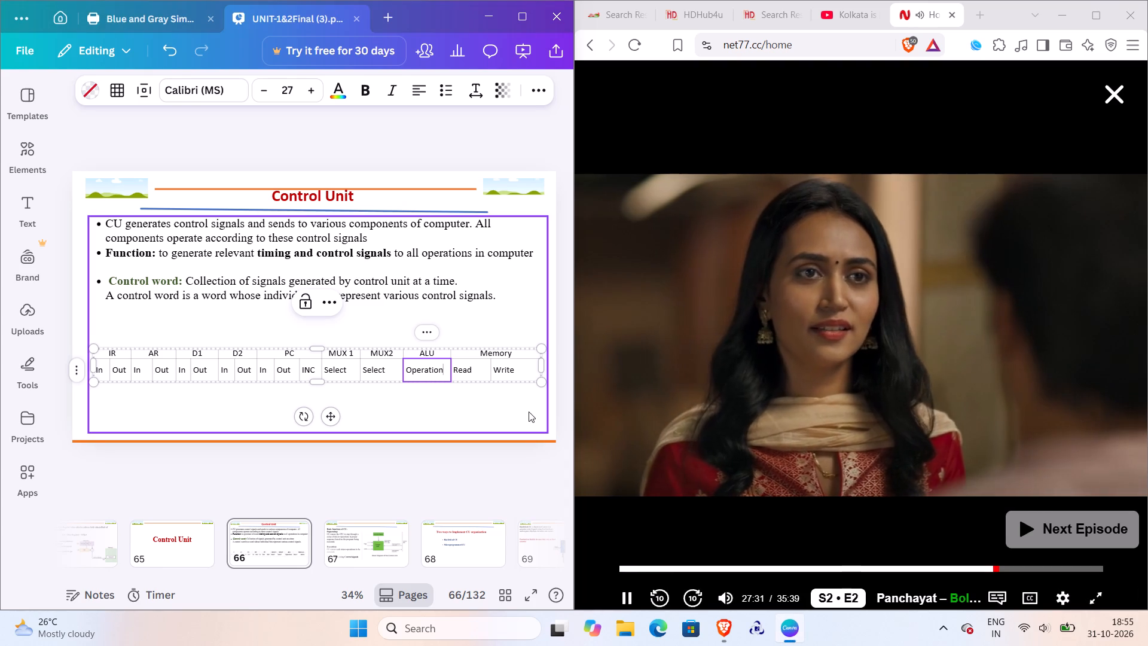
Select the word Memory in the header row of the control word table.
{"action": "double_click", "coordinate": [507, 352]}
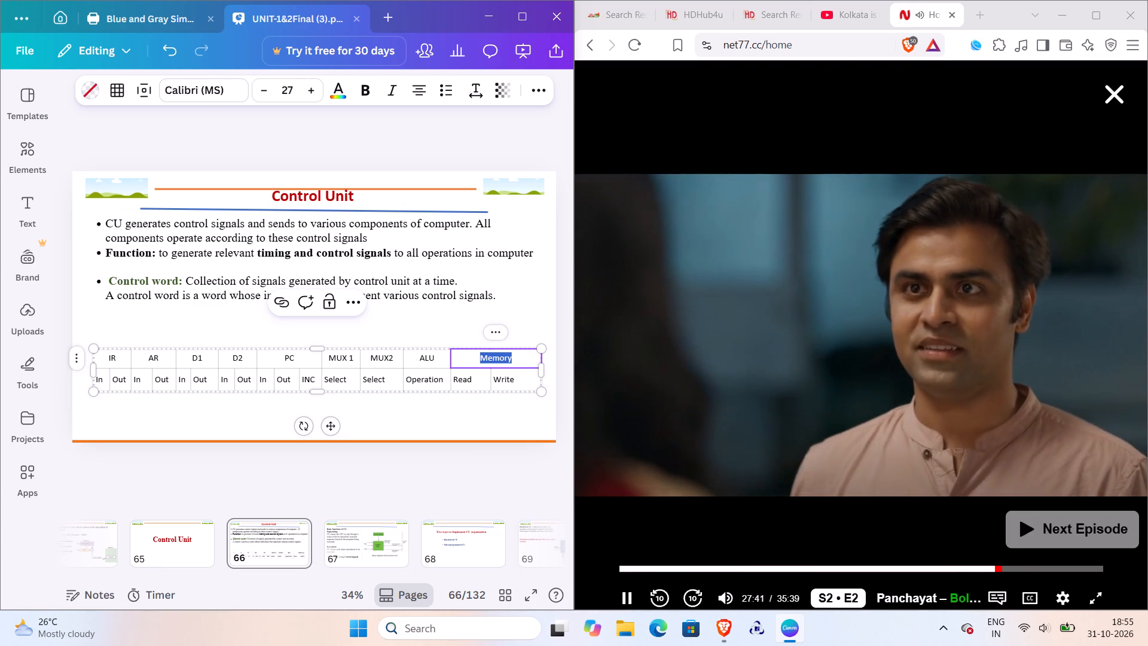
Find the Kuro app through the Windows search and launch it.
{"action": "left_click", "coordinate": [445, 627]}
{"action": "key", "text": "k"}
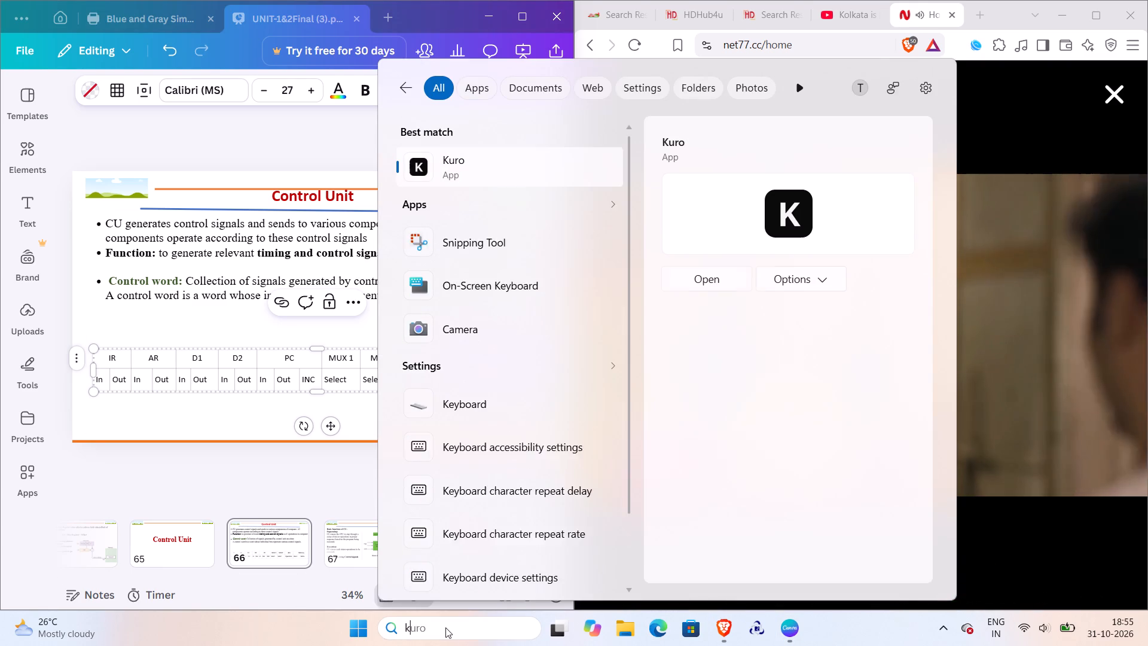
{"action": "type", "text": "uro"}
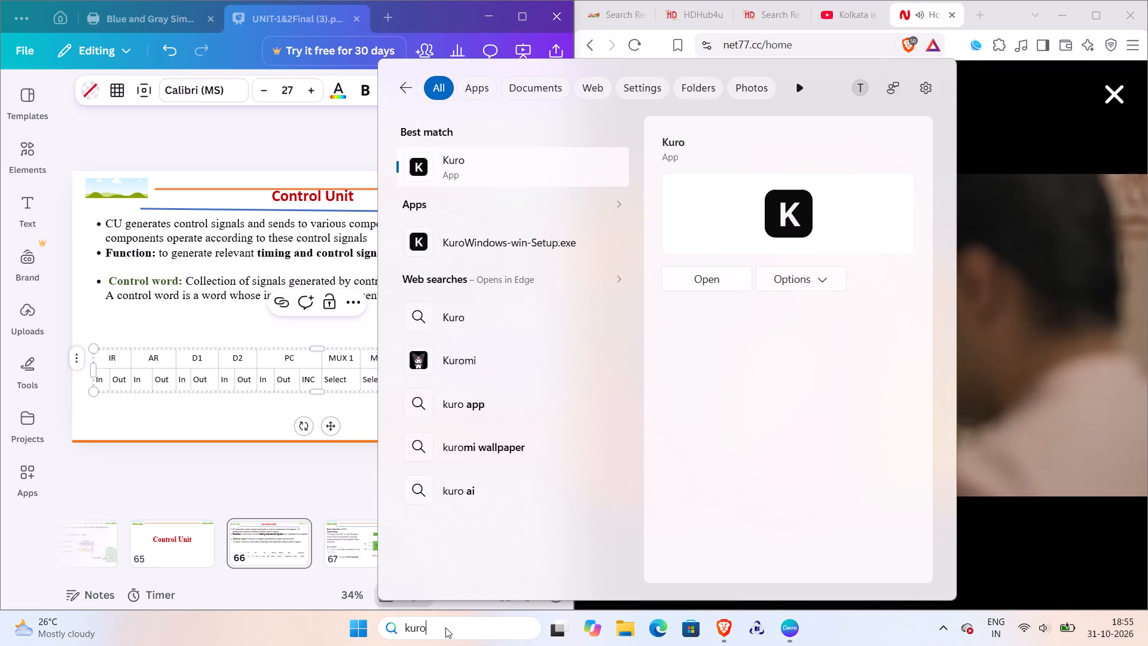
{"action": "left_click", "coordinate": [577, 180]}
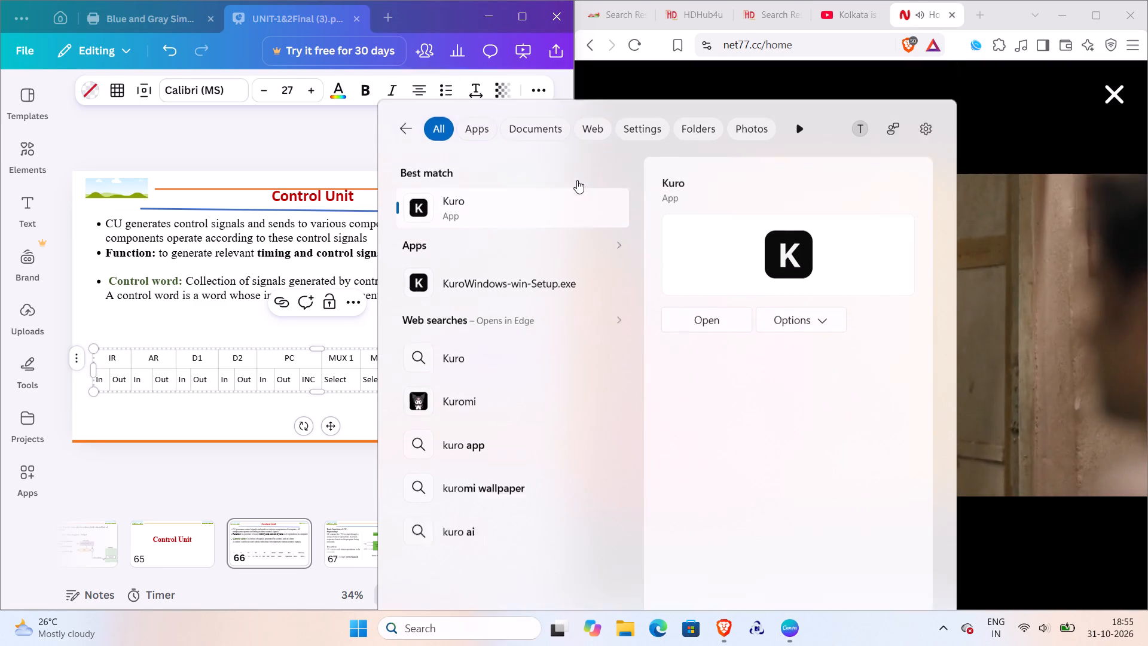
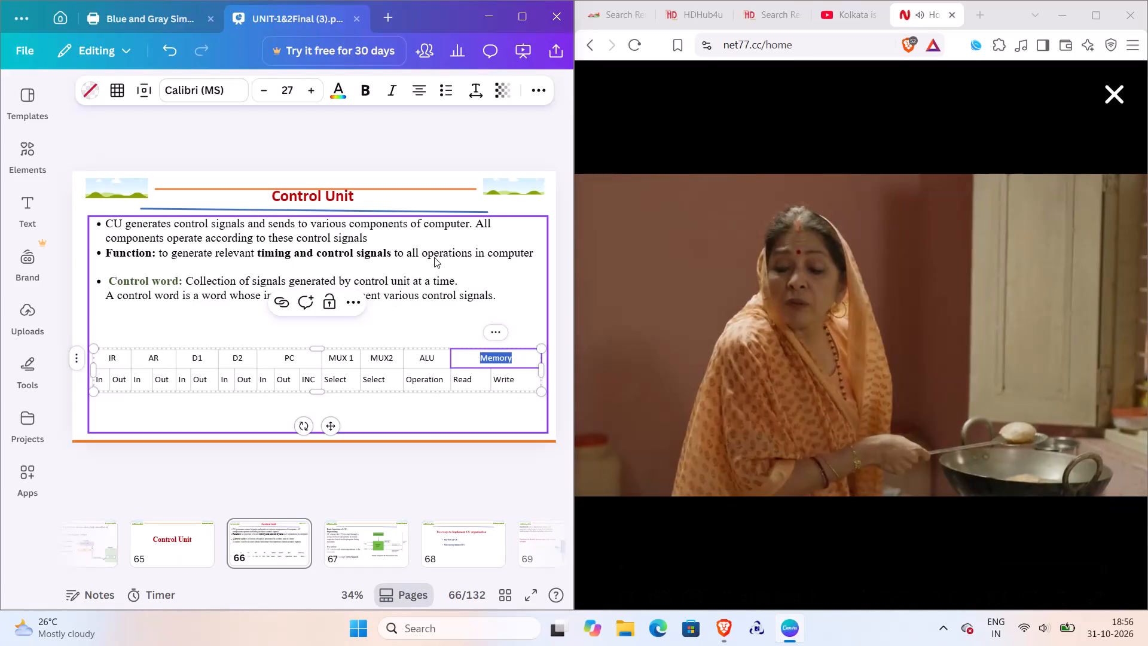
Open page 67, put the control unit block diagram in Crop mode, adjust its rotation and bring it back to 0, and apply.
{"action": "left_click", "coordinate": [434, 257]}
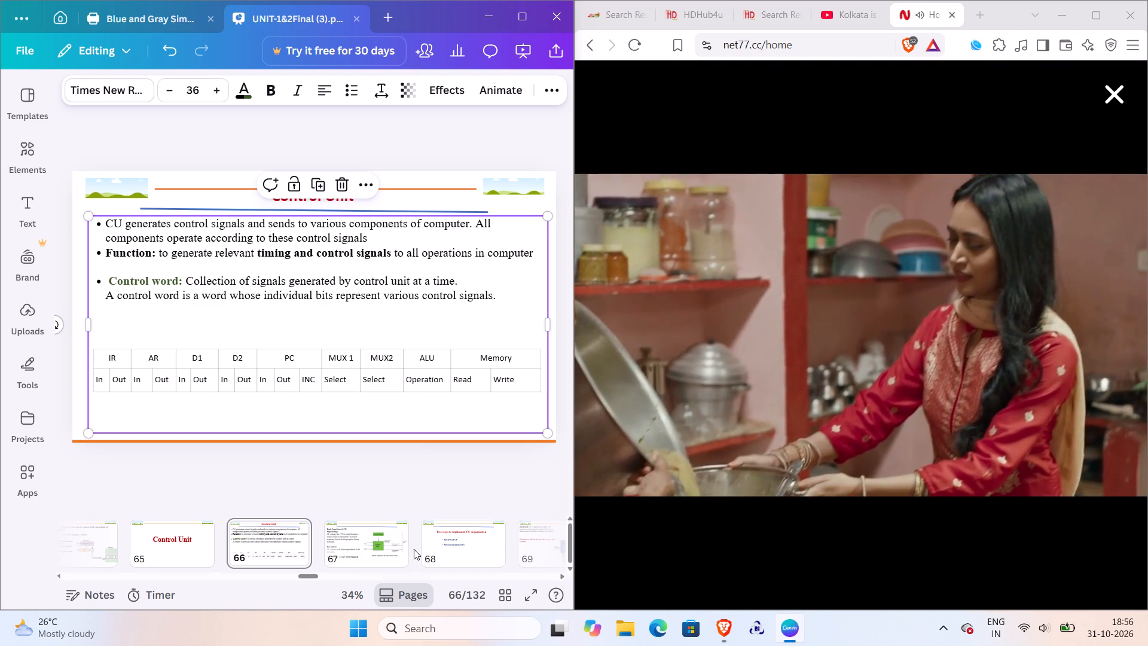
{"action": "left_click", "coordinate": [374, 551]}
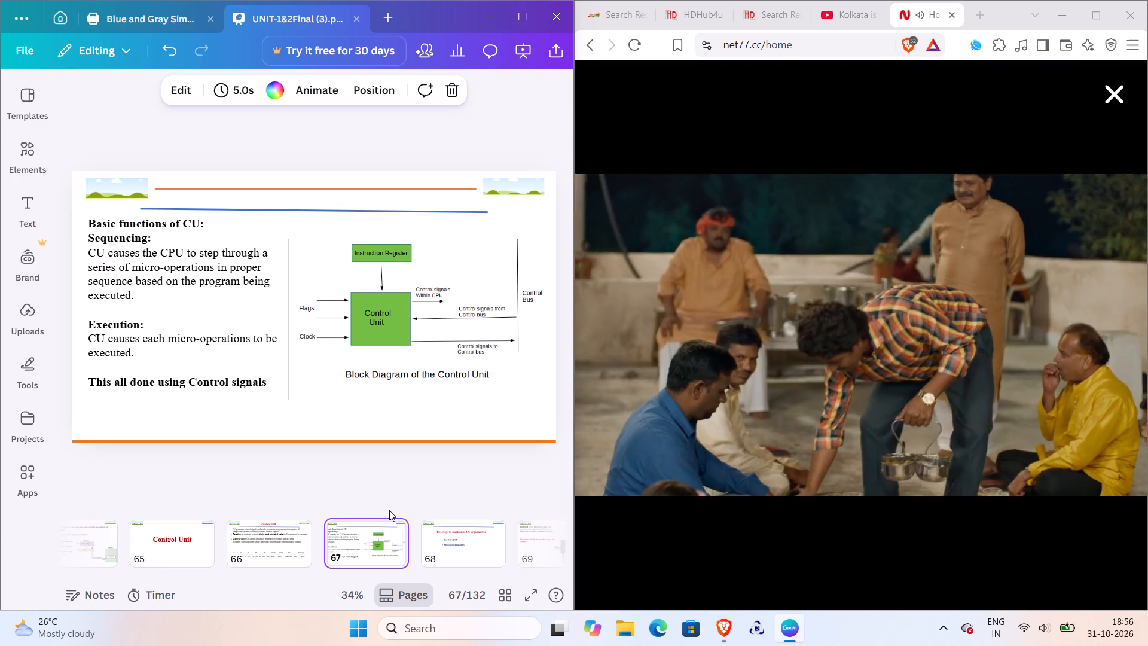
{"action": "left_click", "coordinate": [383, 335]}
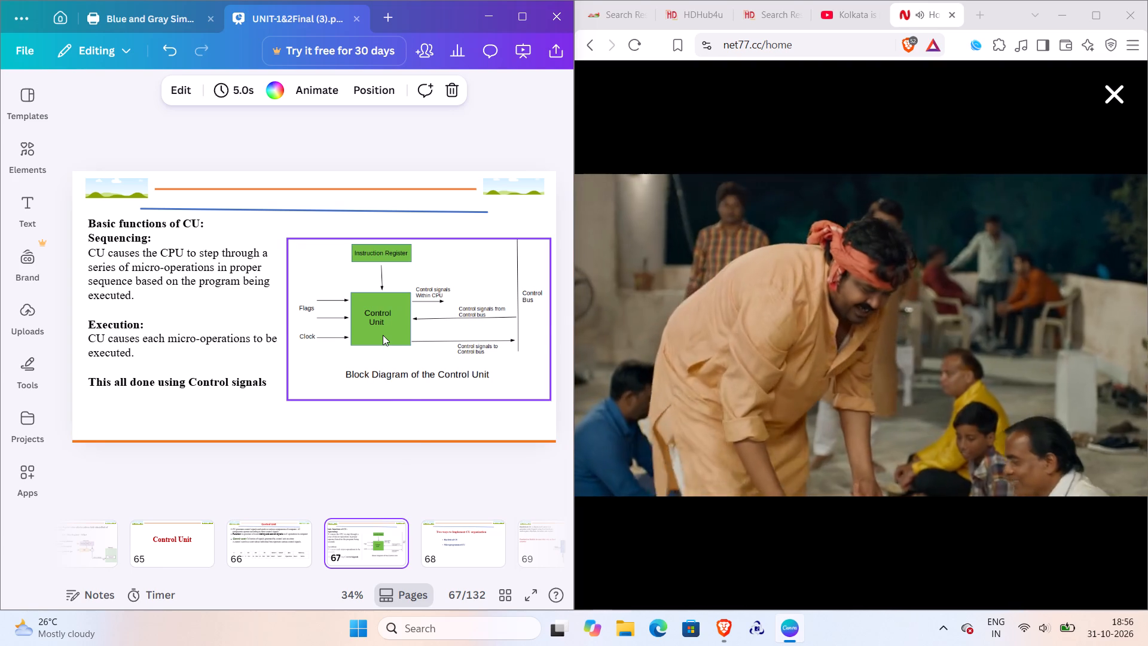
{"action": "double_click", "coordinate": [376, 309]}
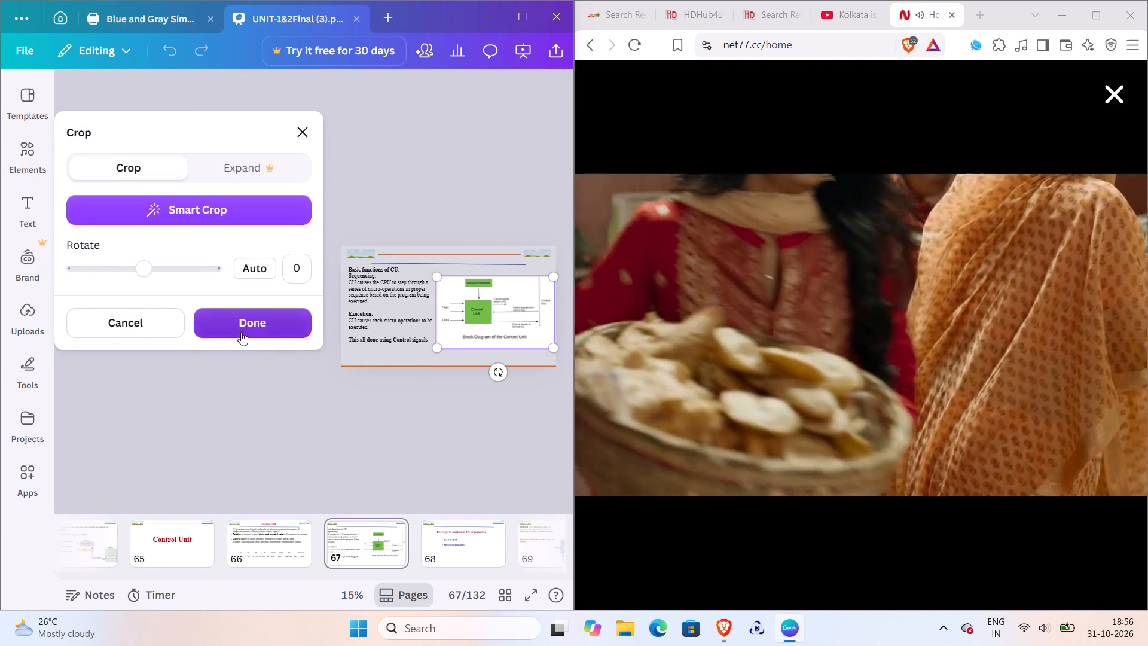
{"action": "left_click_drag", "start_coordinate": [141, 271], "coordinate": [140, 270]}
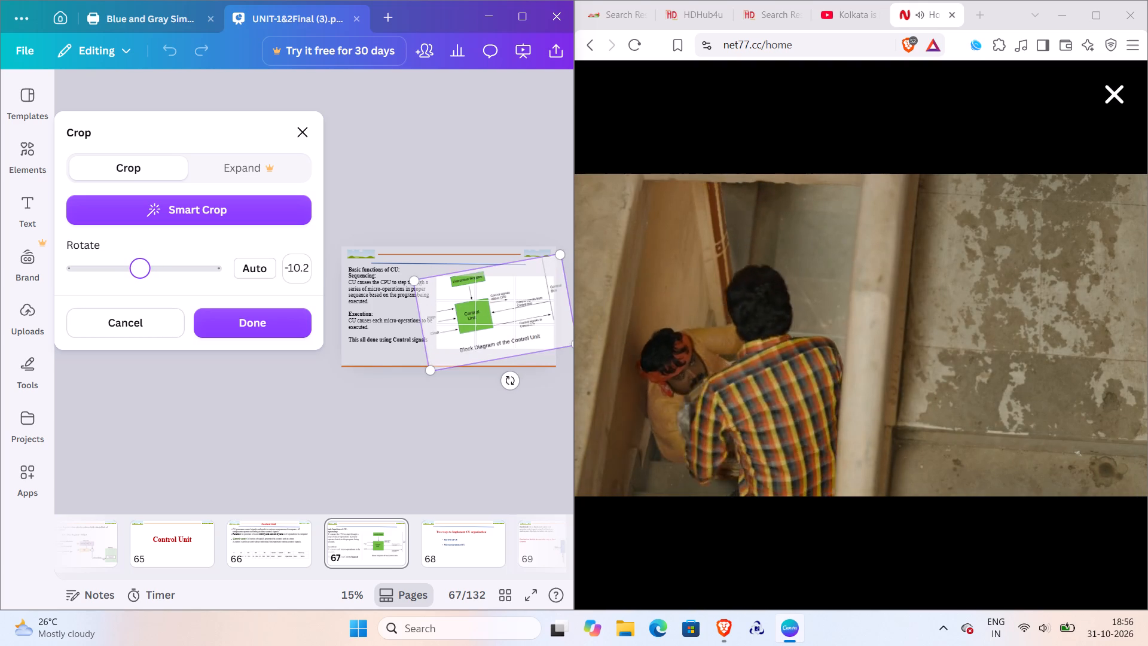
{"action": "left_click_drag", "start_coordinate": [140, 270], "coordinate": [143, 270]}
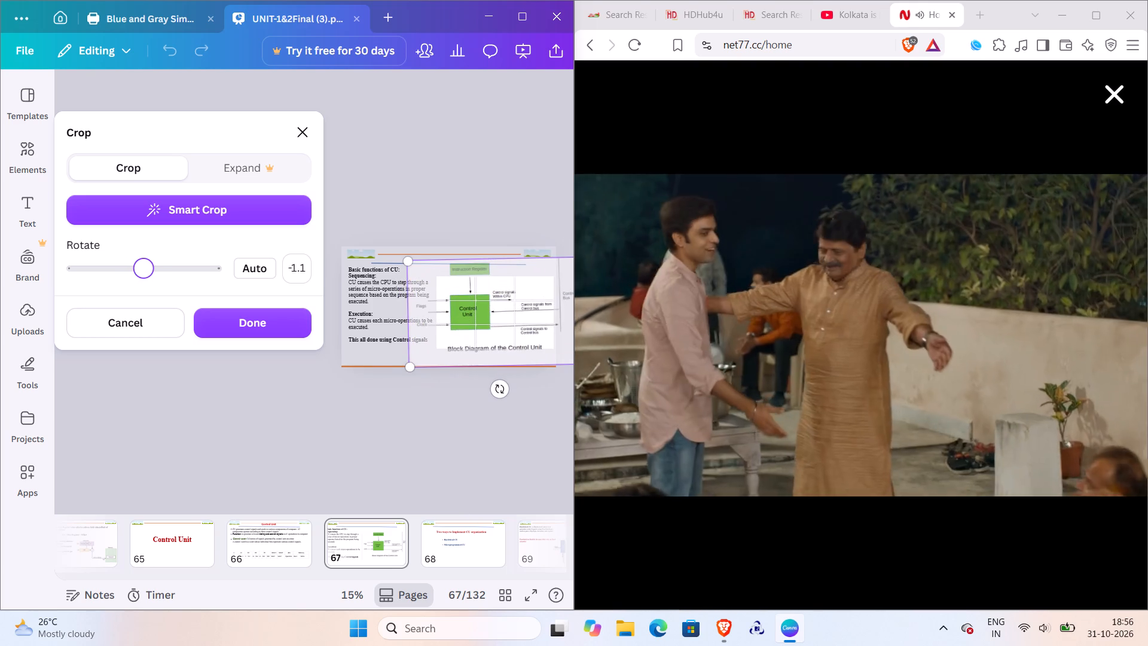
{"action": "left_click_drag", "start_coordinate": [143, 270], "coordinate": [146, 272]}
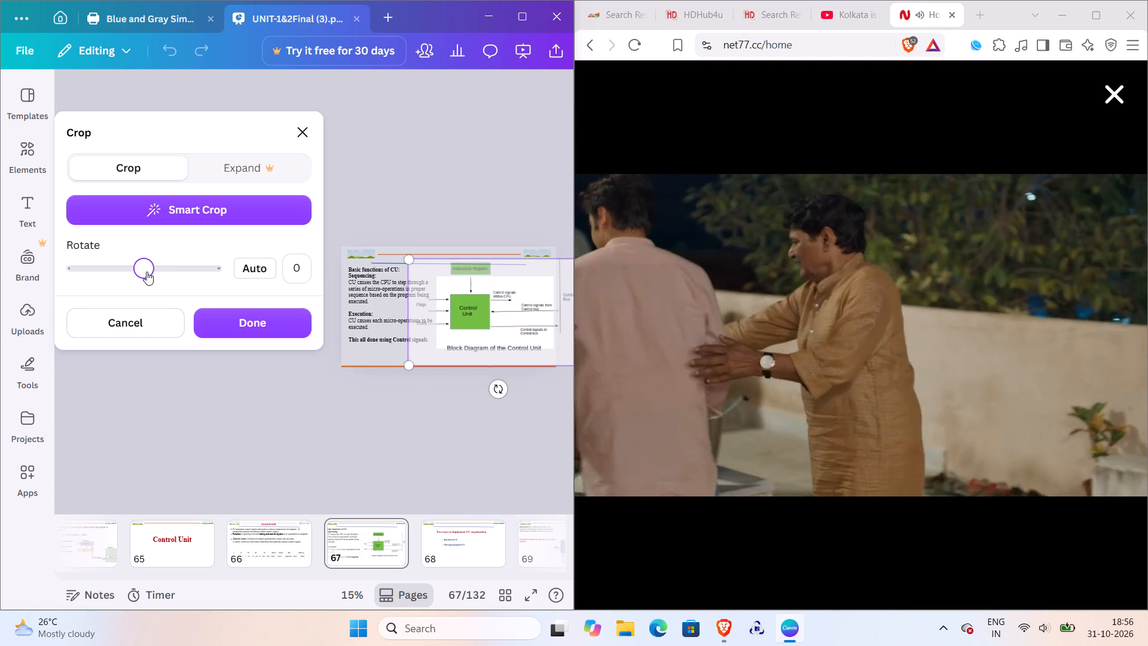
{"action": "left_click", "coordinate": [264, 404]}
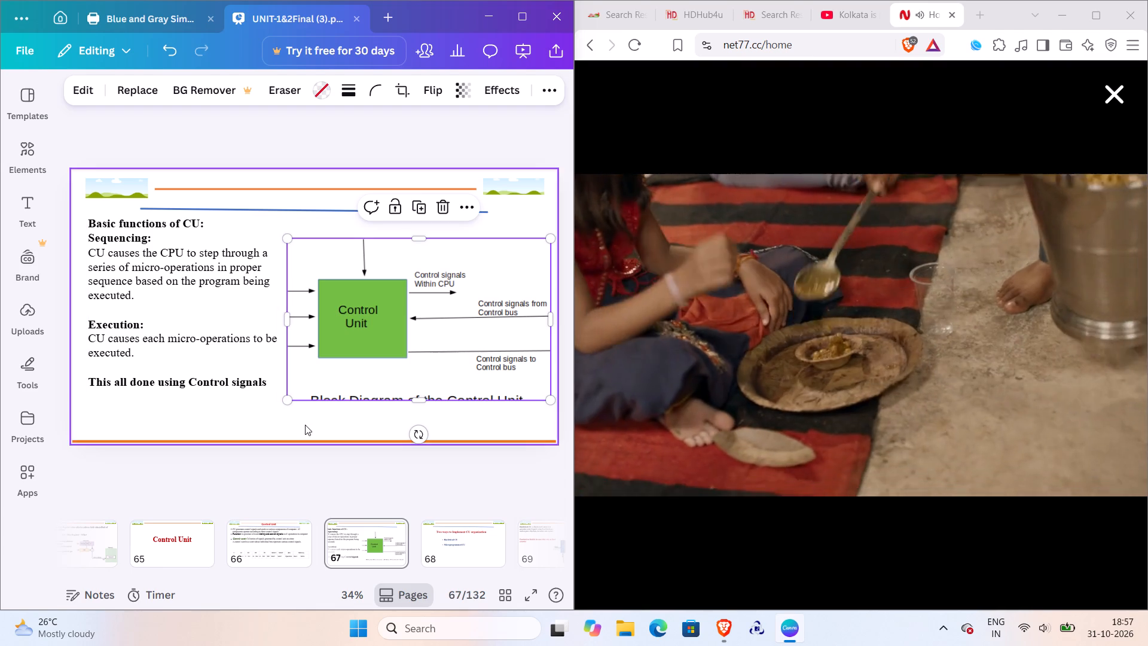
Extend the block diagram frame's bottom edge, move it slightly down, and pull its top edge up to the blue line, keeping the width 1,046.
{"action": "left_click_drag", "start_coordinate": [420, 401], "coordinate": [419, 411]}
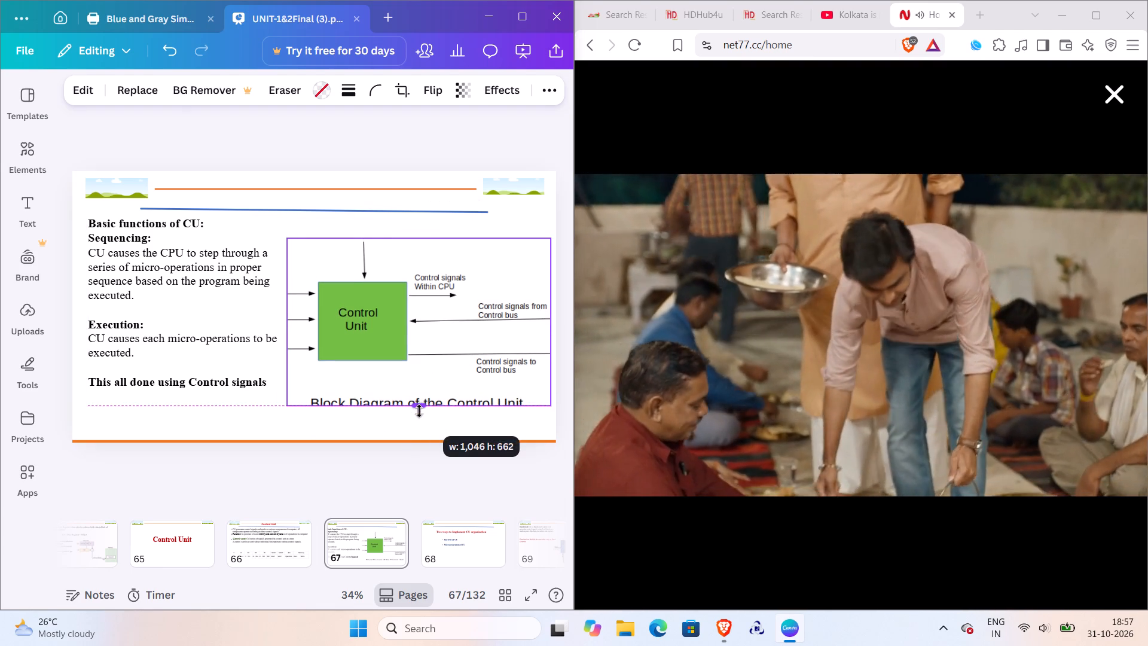
{"action": "left_click_drag", "start_coordinate": [419, 411], "coordinate": [417, 420]}
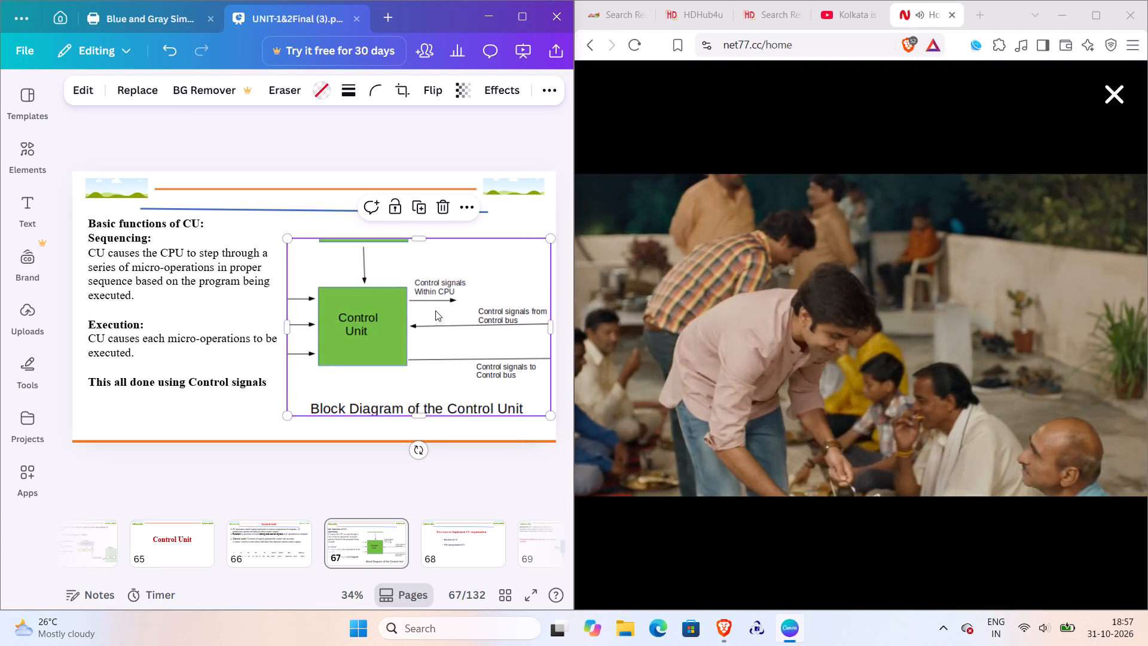
{"action": "left_click_drag", "start_coordinate": [435, 308], "coordinate": [434, 323]}
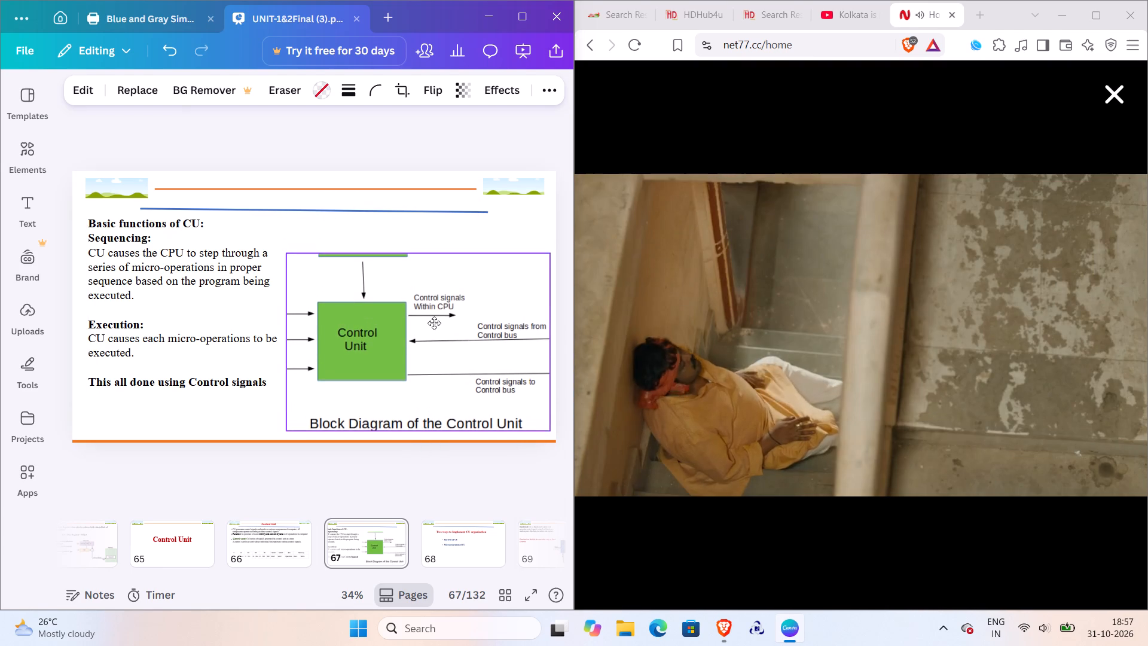
{"action": "left_click_drag", "start_coordinate": [434, 323], "coordinate": [433, 321]}
{"action": "left_click_drag", "start_coordinate": [420, 255], "coordinate": [420, 246]}
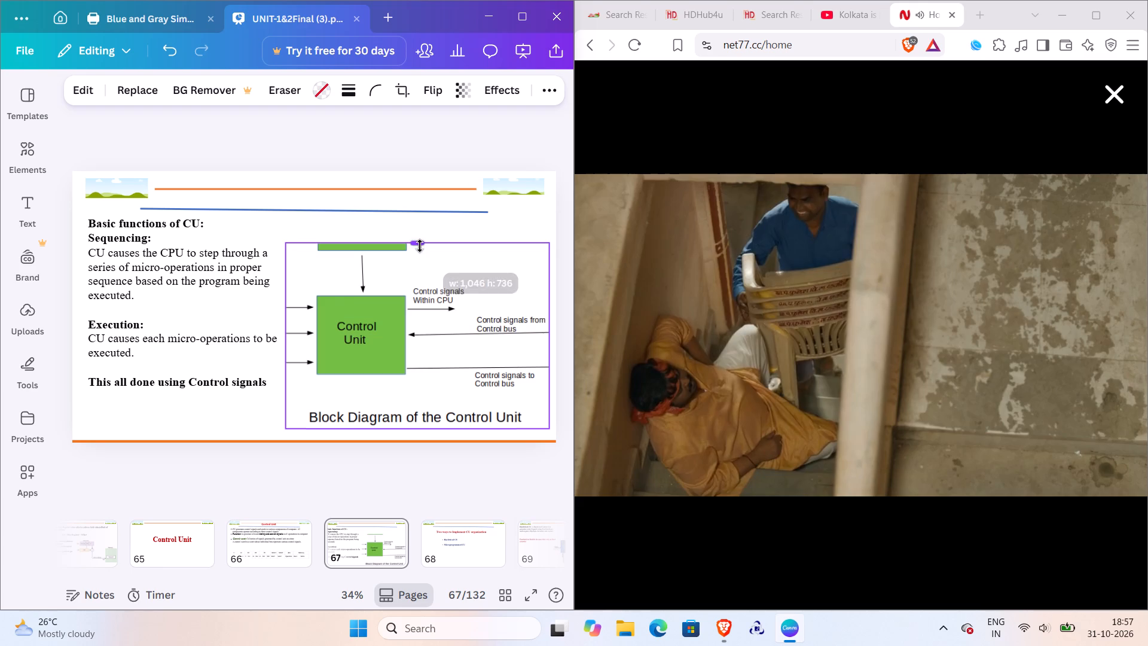
{"action": "left_click_drag", "start_coordinate": [420, 246], "coordinate": [422, 199]}
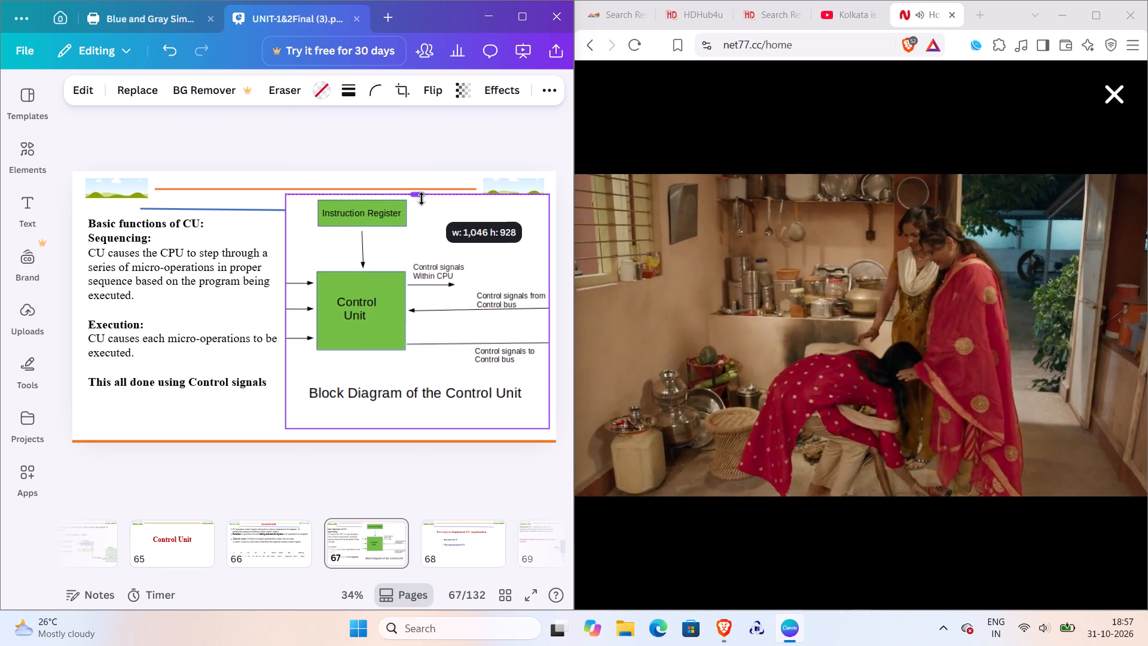
{"action": "left_click_drag", "start_coordinate": [422, 199], "coordinate": [414, 215]}
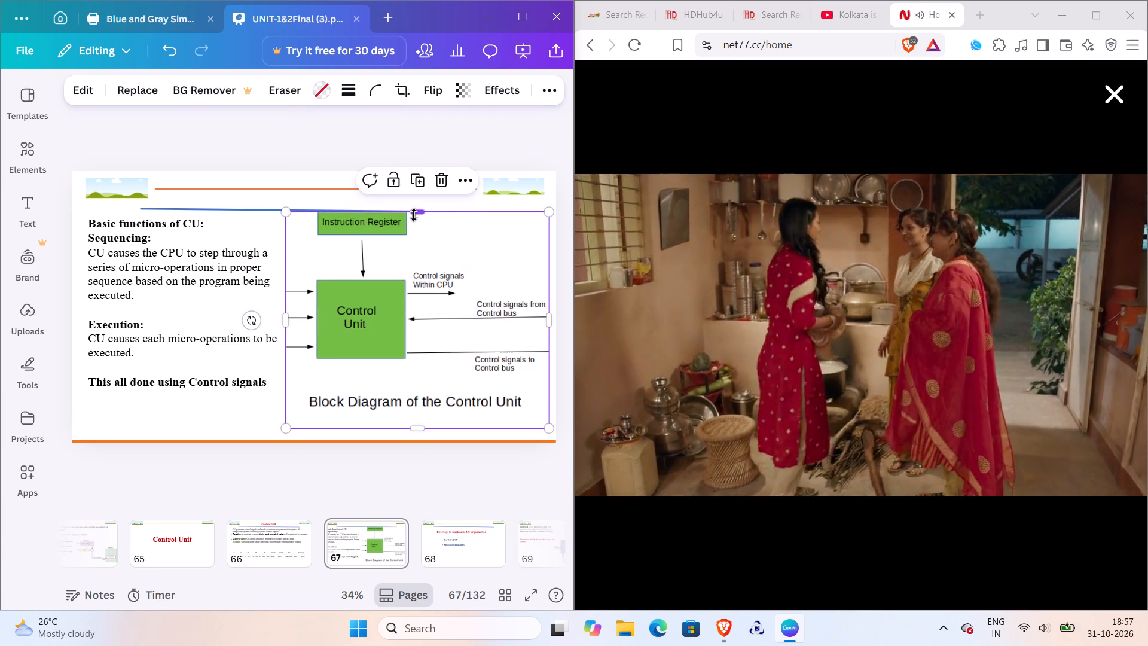
Move the block diagram so its bottom edge meets the orange line, extend its top edge to the blue line, and select the adjacent text box.
{"action": "left_click_drag", "start_coordinate": [439, 250], "coordinate": [434, 272]}
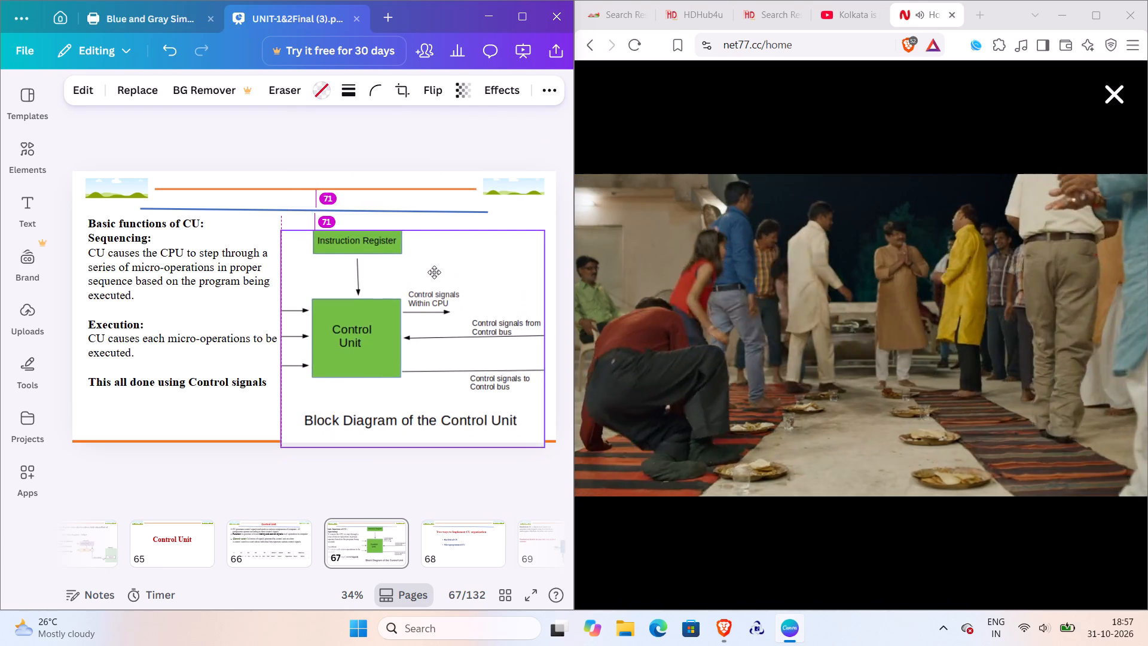
{"action": "left_click_drag", "start_coordinate": [434, 272], "coordinate": [436, 261]}
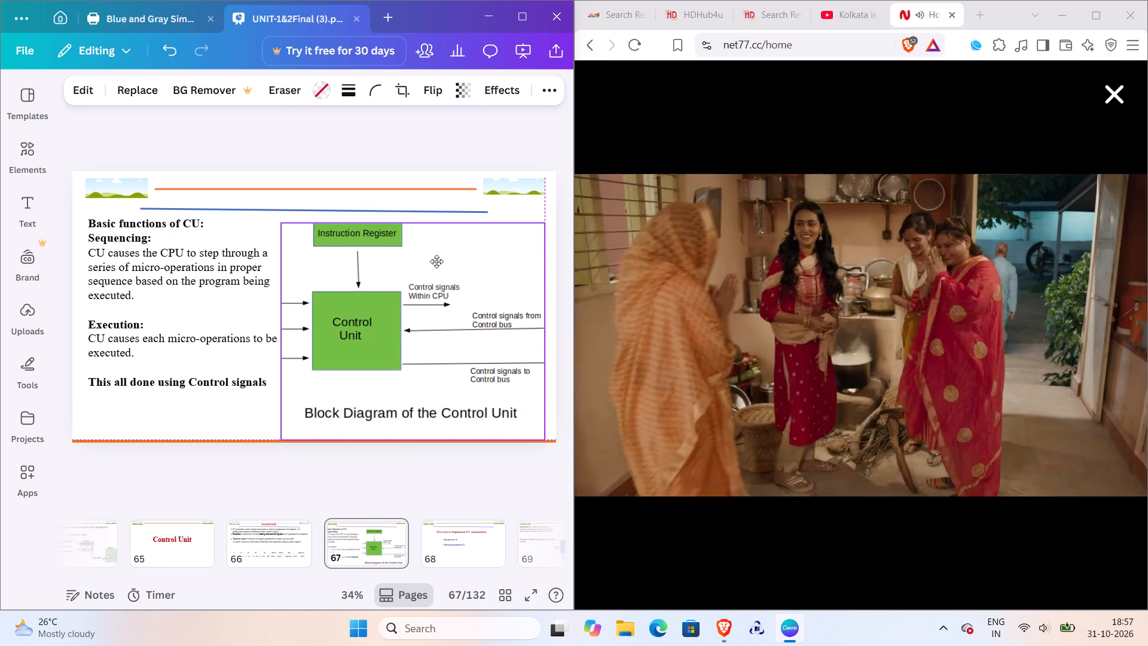
{"action": "left_click_drag", "start_coordinate": [436, 261], "coordinate": [436, 261]}
{"action": "left_click_drag", "start_coordinate": [413, 226], "coordinate": [410, 218]}
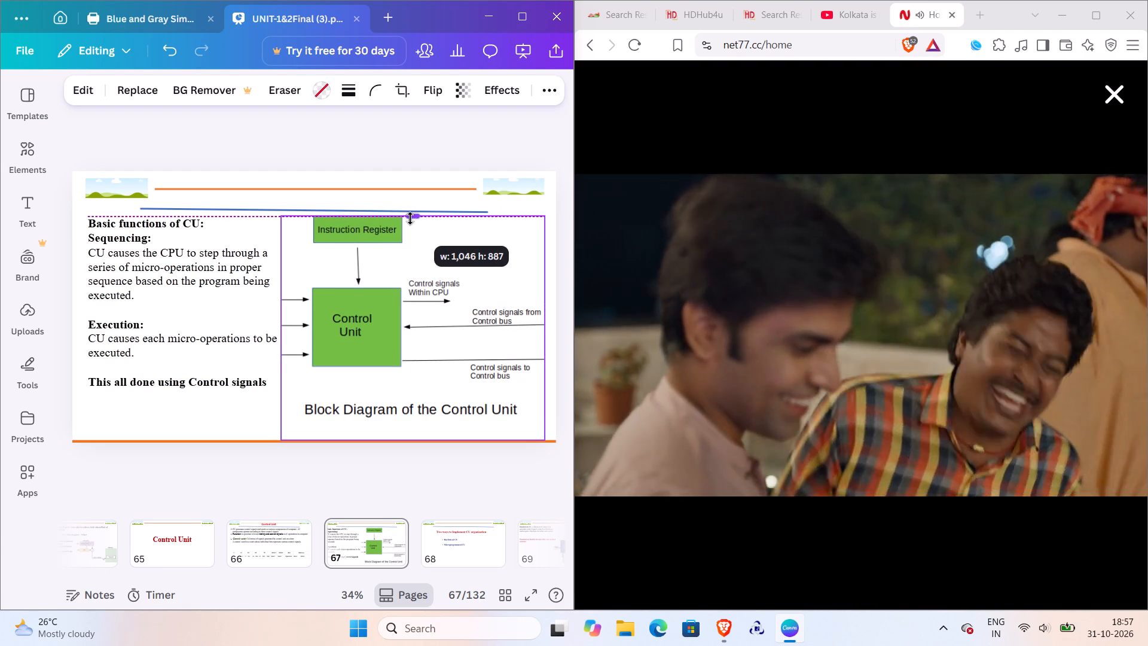
{"action": "left_click_drag", "start_coordinate": [410, 218], "coordinate": [410, 210]}
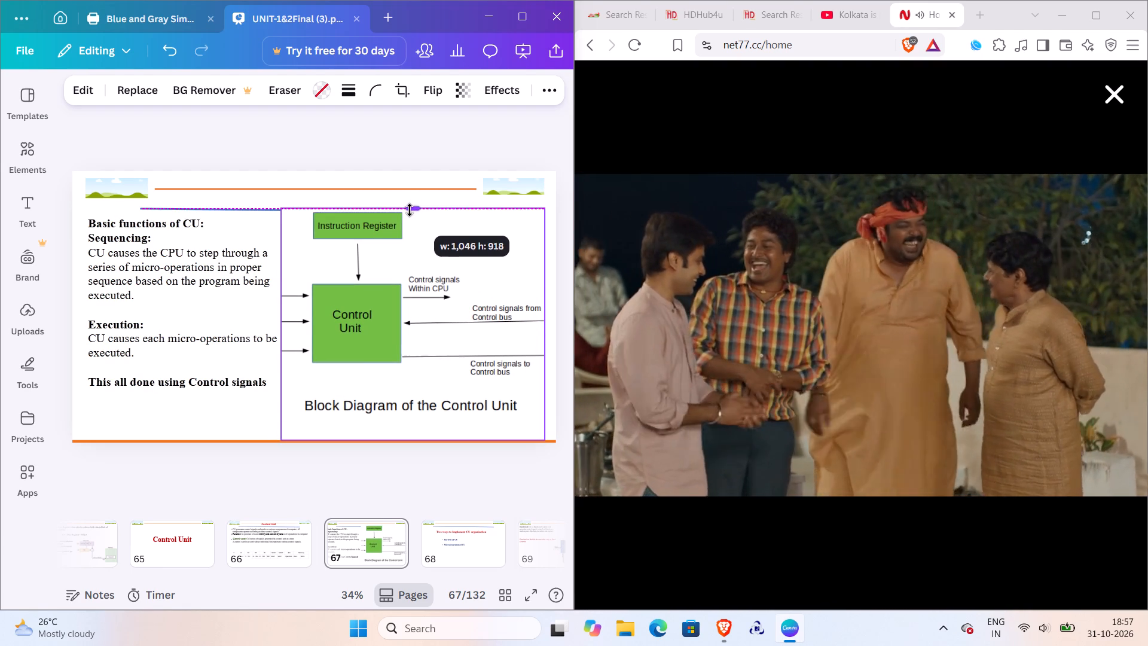
{"action": "left_click_drag", "start_coordinate": [410, 210], "coordinate": [409, 215]}
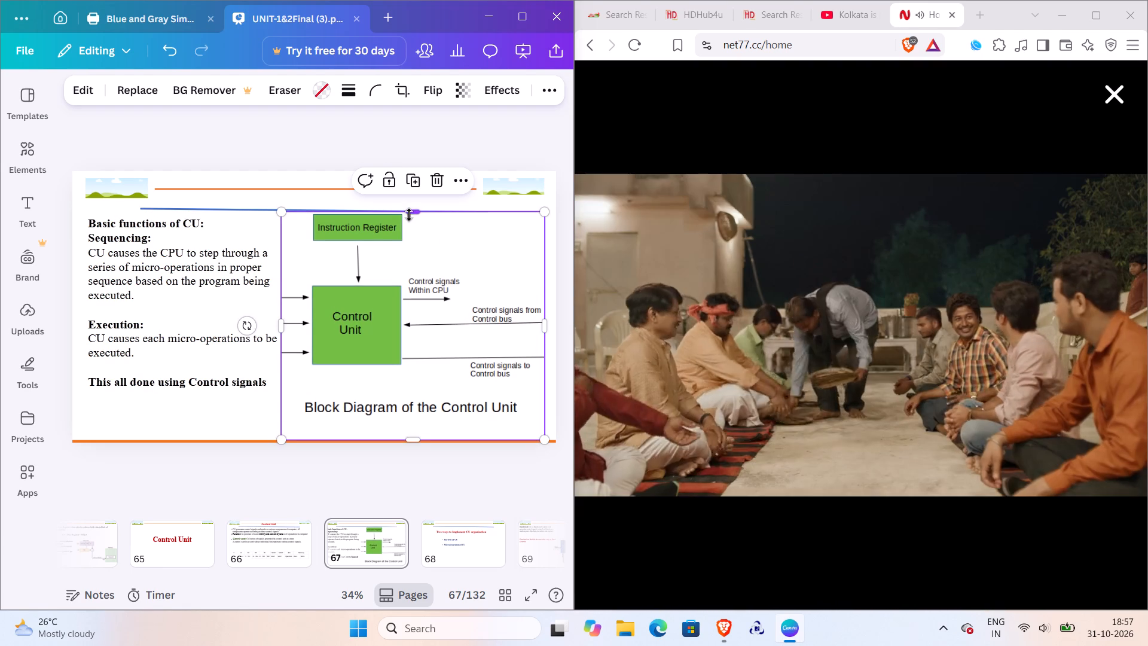
{"action": "left_click", "coordinate": [261, 239]}
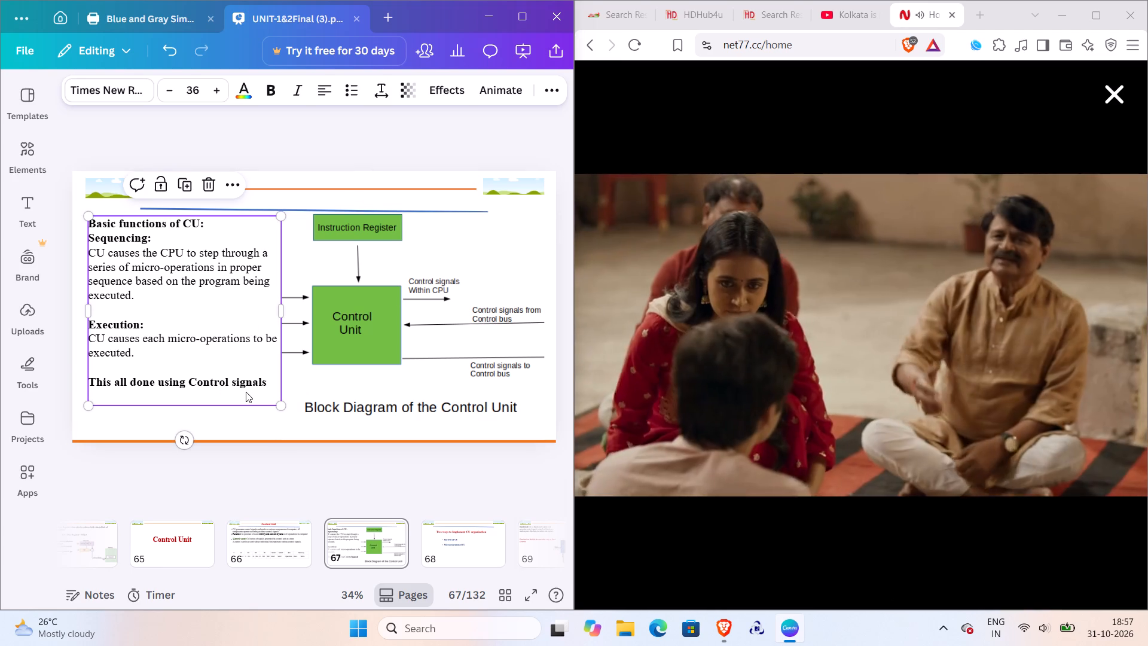
Switch to the browser video, pause the episode, seek back to 28:35, and resume playback.
{"action": "left_click", "coordinate": [628, 287]}
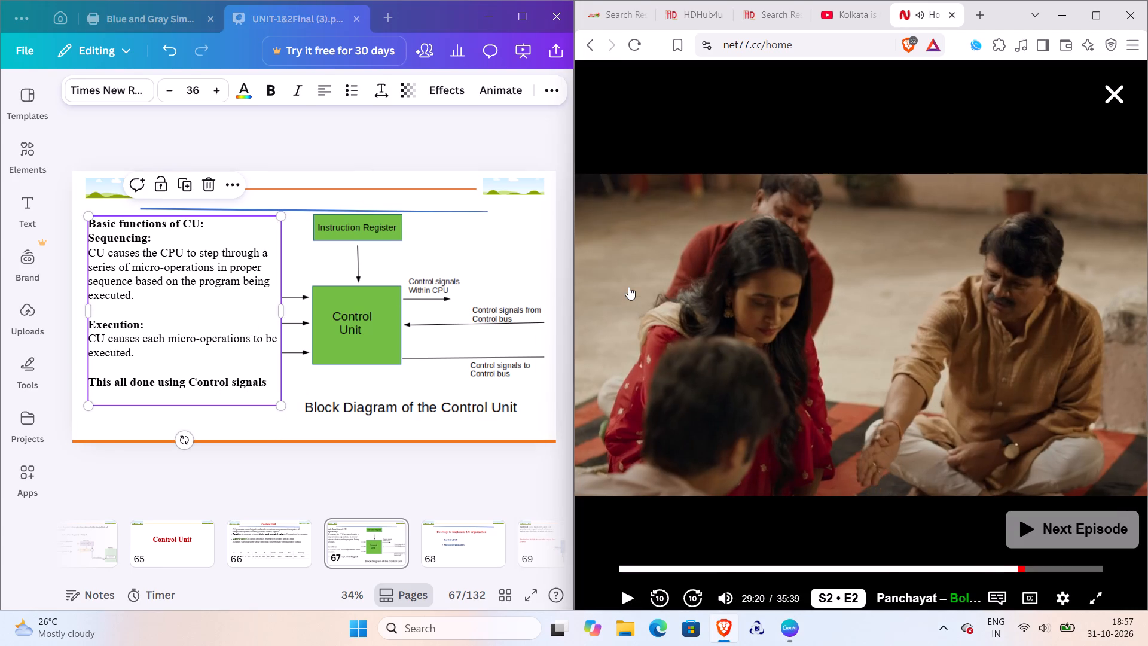
{"action": "key", "text": "Left"}
{"action": "key", "text": "Left"}
{"action": "key", "text": "Left"}
{"action": "key", "text": "Left"}
{"action": "key", "text": "Left"}
{"action": "key", "text": "Left"}
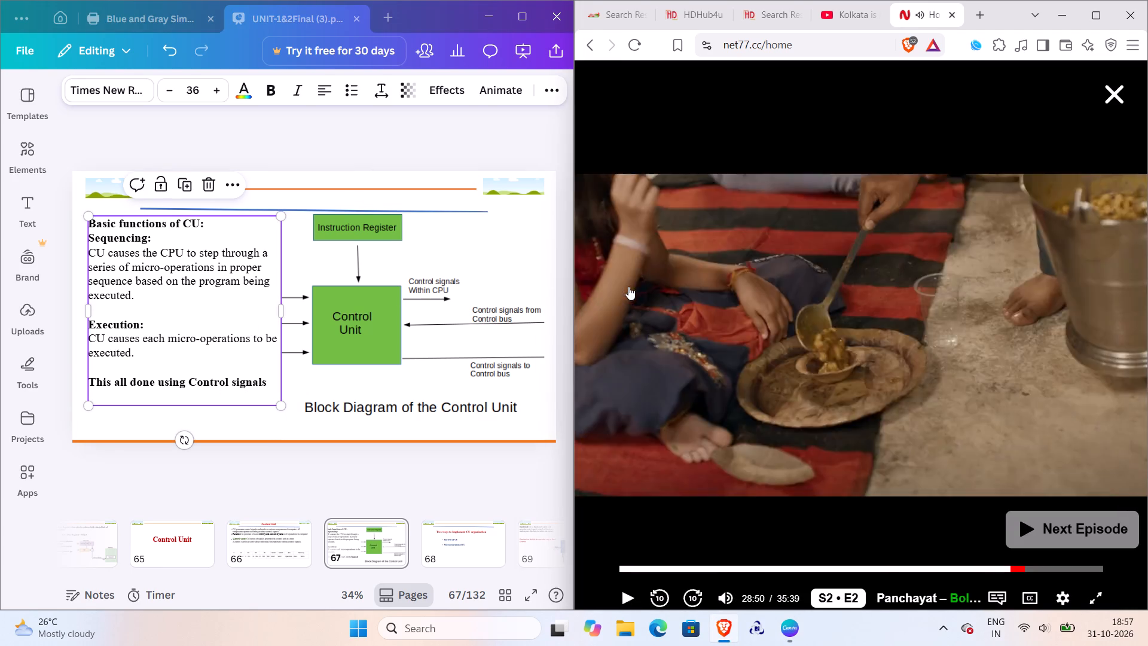
{"action": "key", "text": "Left"}
{"action": "key", "text": "Left"}
{"action": "key", "text": "Left"}
{"action": "key", "text": "Left"}
{"action": "key", "text": "Left"}
{"action": "key", "text": "Left"}
{"action": "key", "text": "Left"}
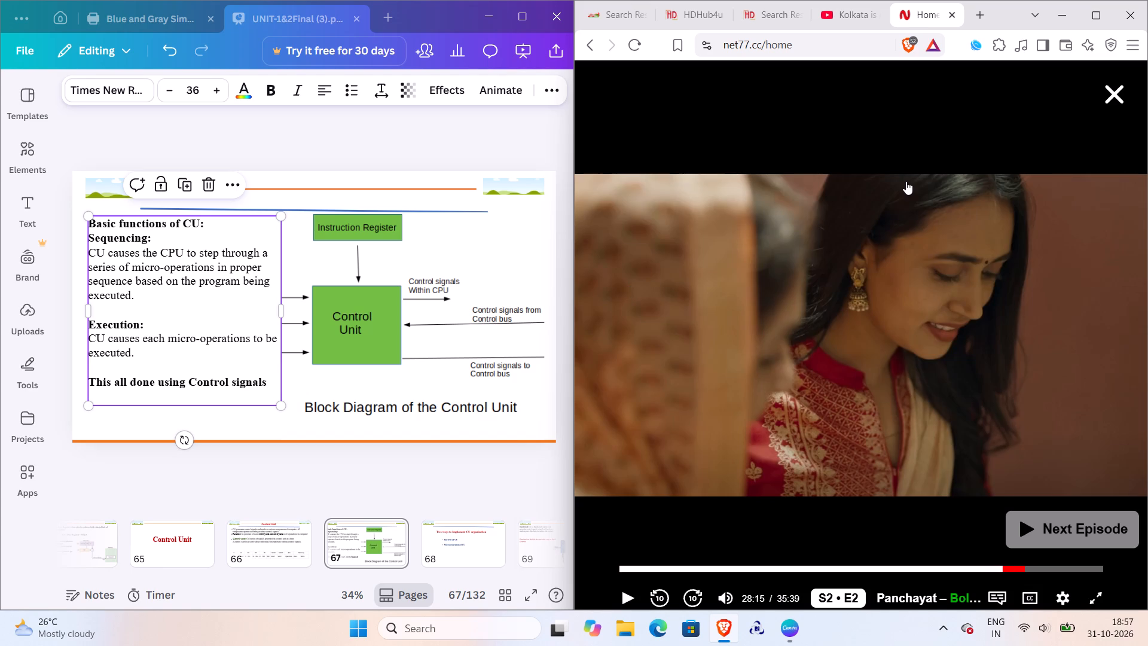
{"action": "key", "text": "Right"}
{"action": "key", "text": "Right"}
{"action": "key", "text": "Right"}
{"action": "key", "text": "Right"}
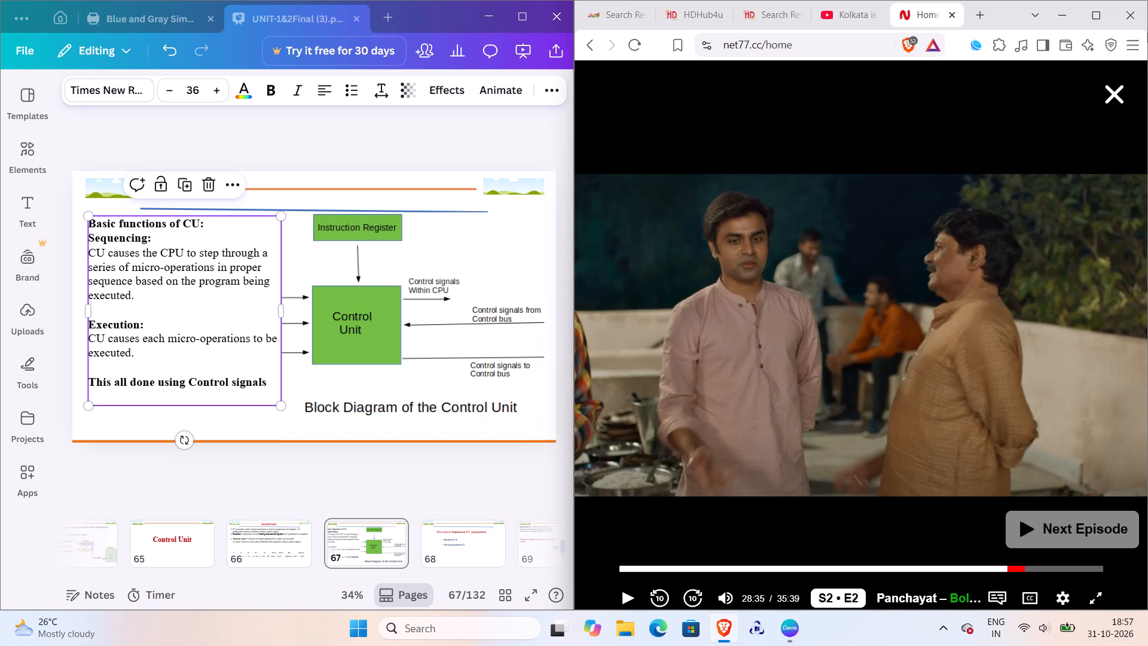
{"action": "left_click", "coordinate": [976, 290]}
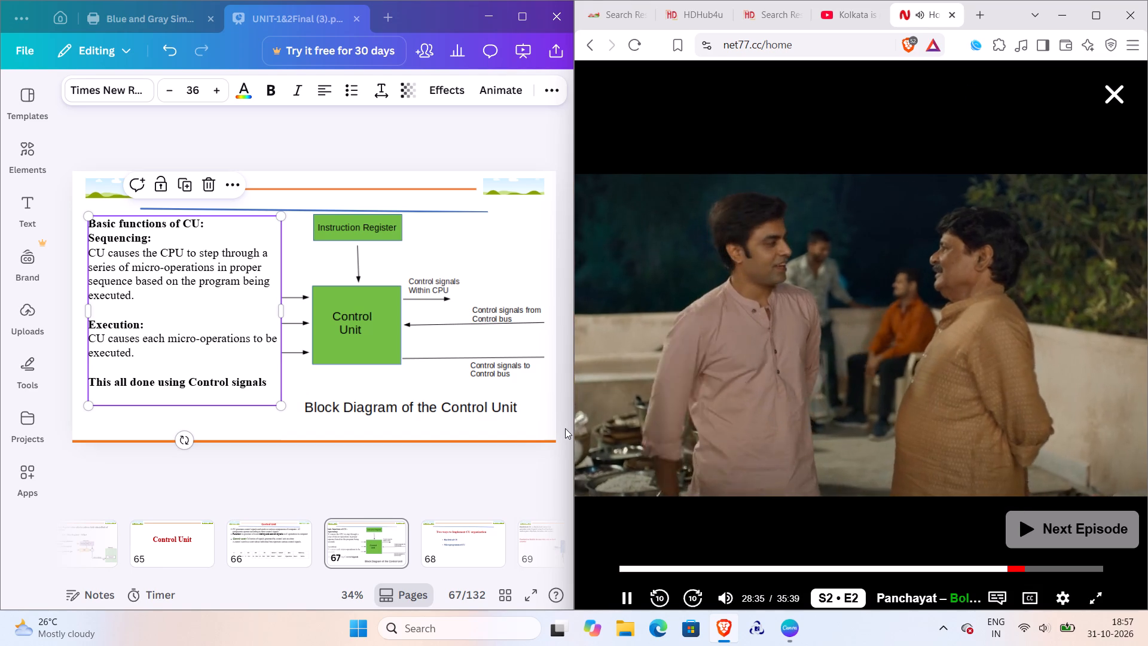
Switch back to the presentation and open page 68, the slide on two ways to implement CU organization.
{"action": "left_click", "coordinate": [565, 428]}
{"action": "left_click", "coordinate": [489, 526]}
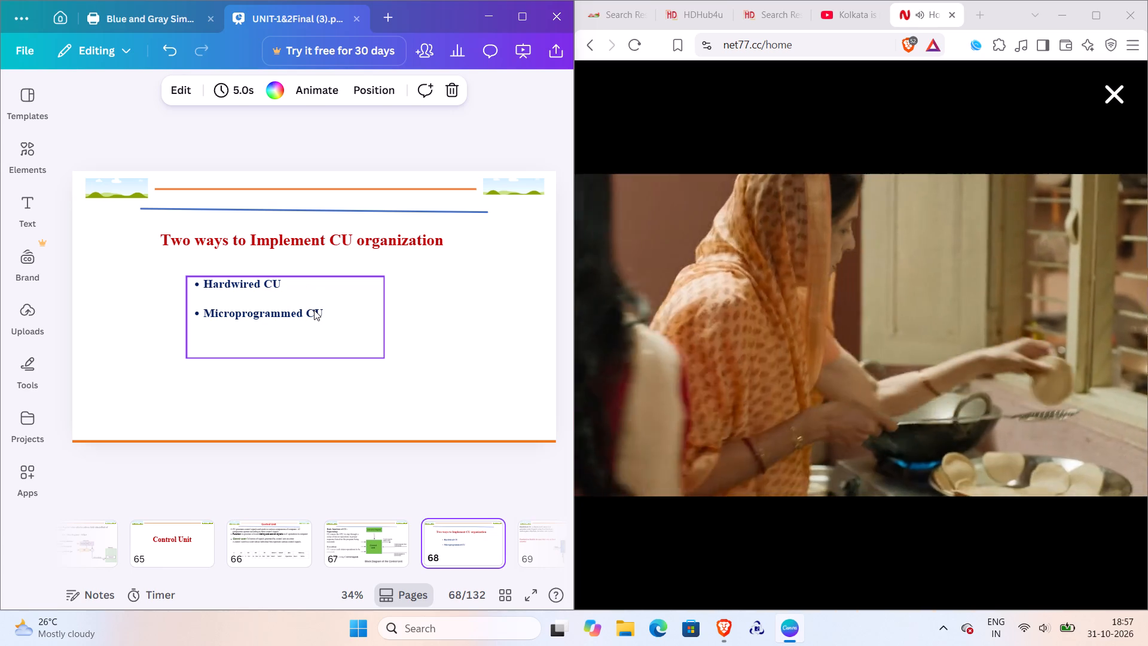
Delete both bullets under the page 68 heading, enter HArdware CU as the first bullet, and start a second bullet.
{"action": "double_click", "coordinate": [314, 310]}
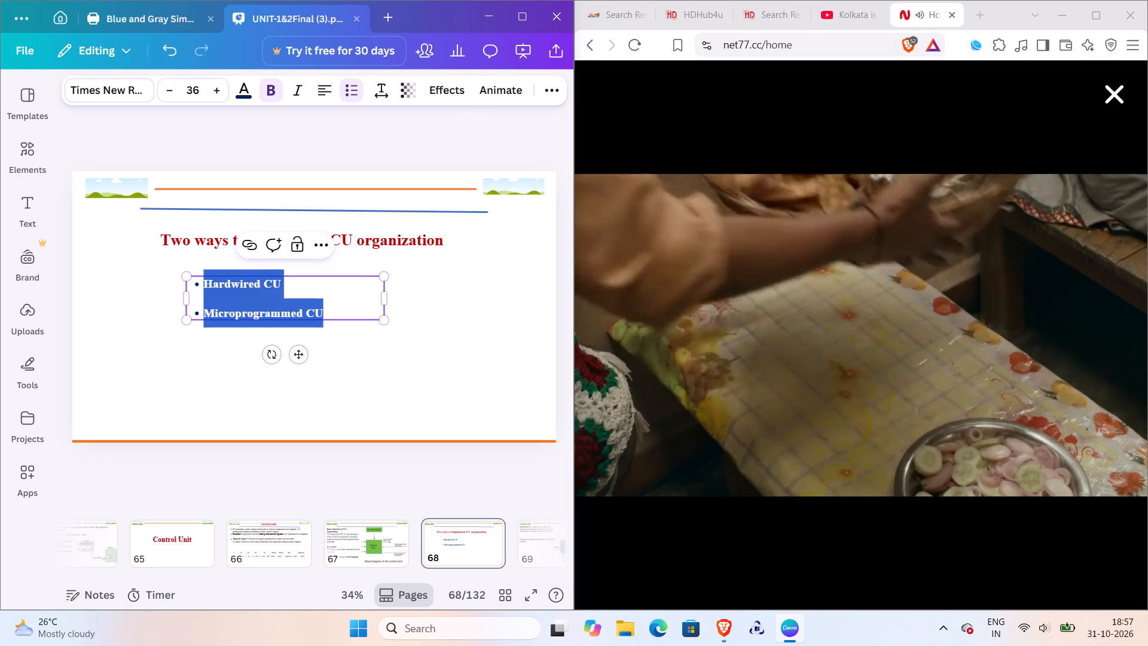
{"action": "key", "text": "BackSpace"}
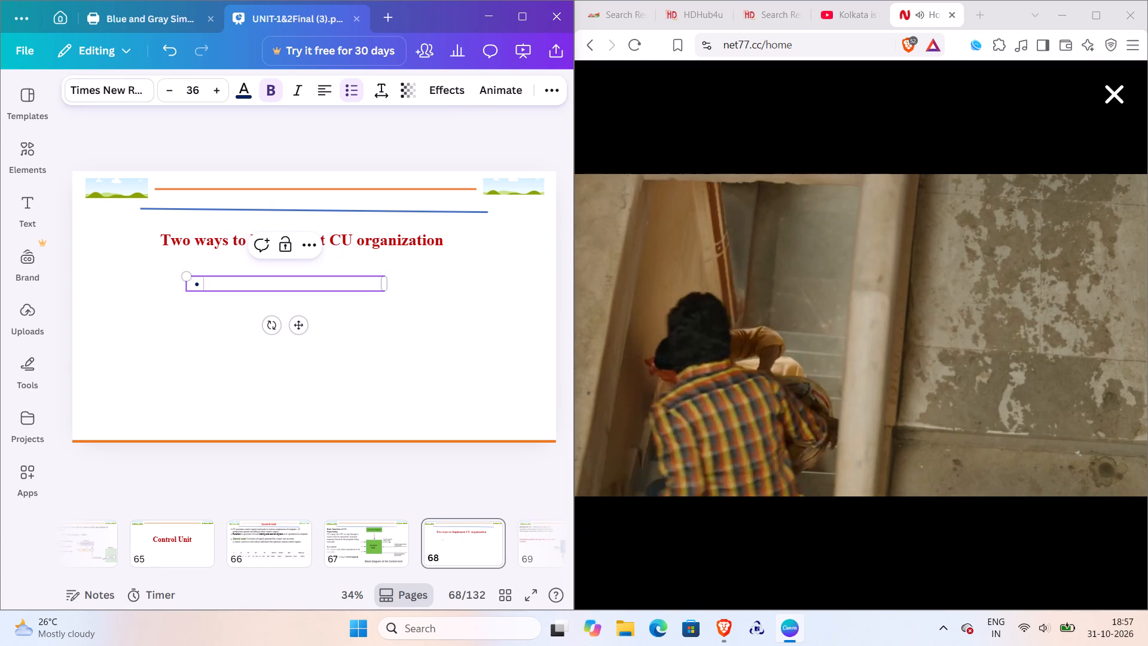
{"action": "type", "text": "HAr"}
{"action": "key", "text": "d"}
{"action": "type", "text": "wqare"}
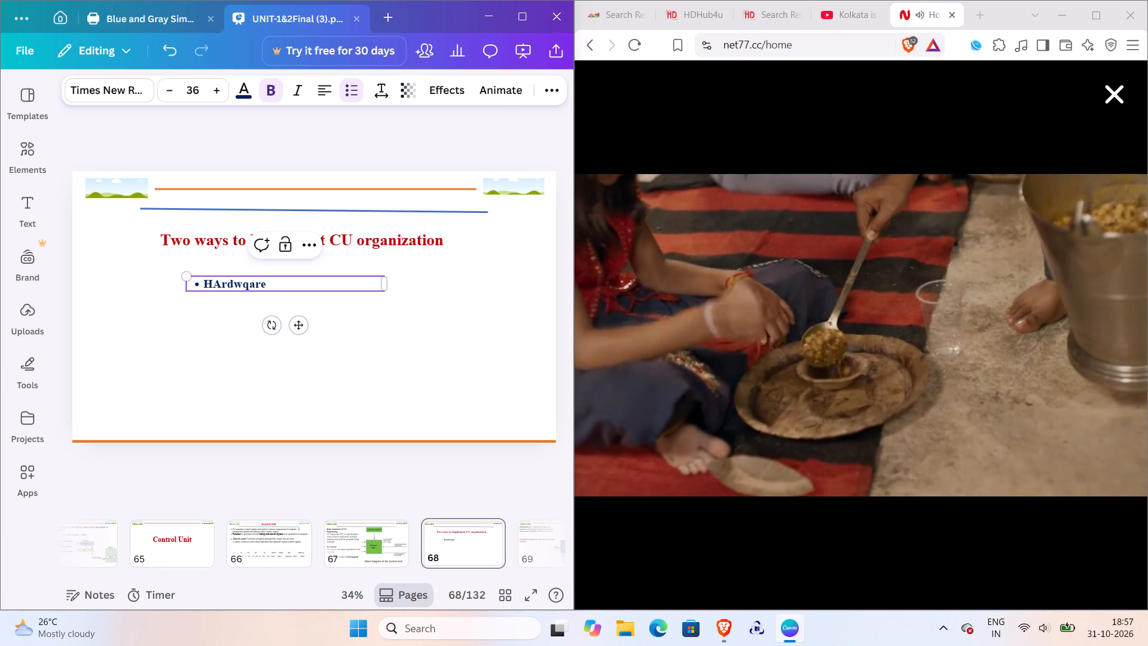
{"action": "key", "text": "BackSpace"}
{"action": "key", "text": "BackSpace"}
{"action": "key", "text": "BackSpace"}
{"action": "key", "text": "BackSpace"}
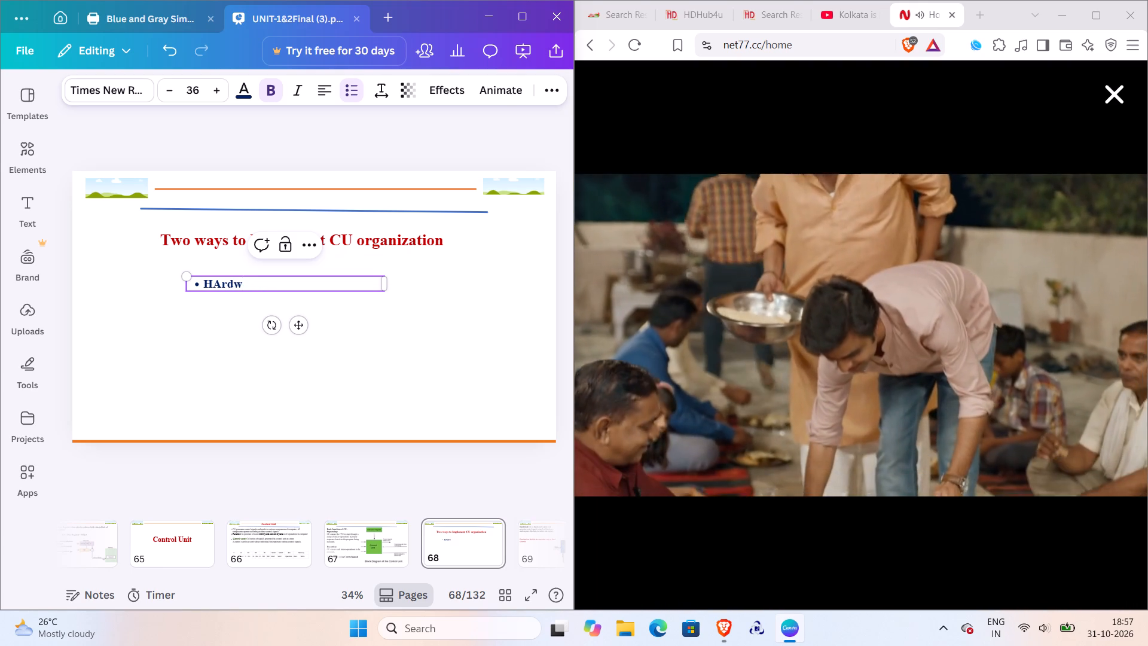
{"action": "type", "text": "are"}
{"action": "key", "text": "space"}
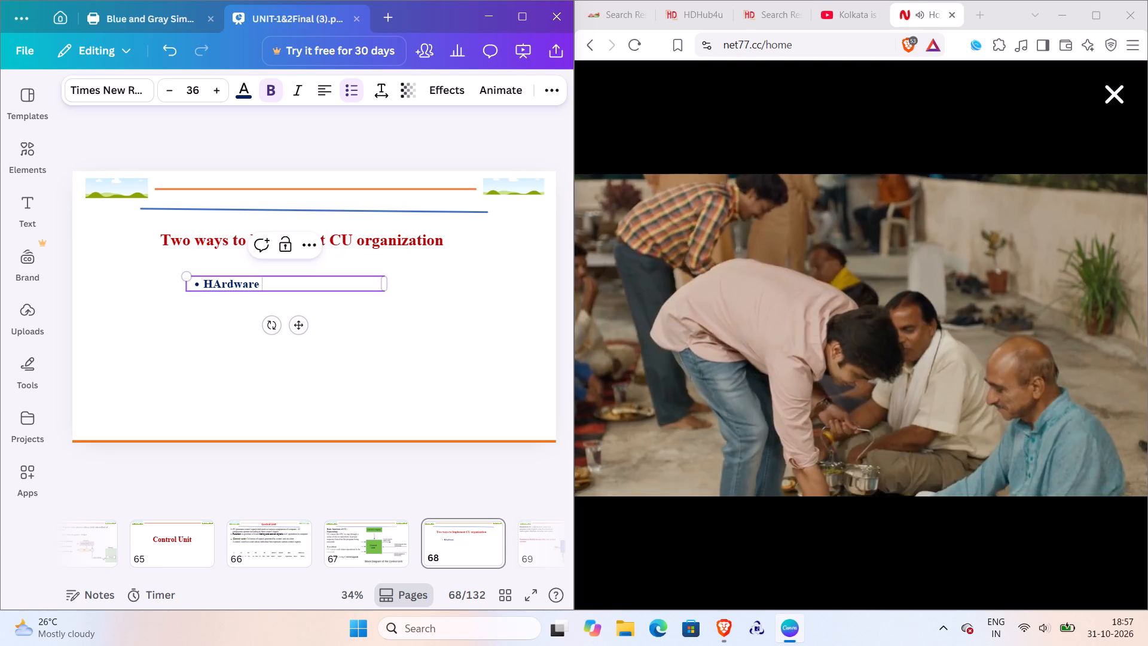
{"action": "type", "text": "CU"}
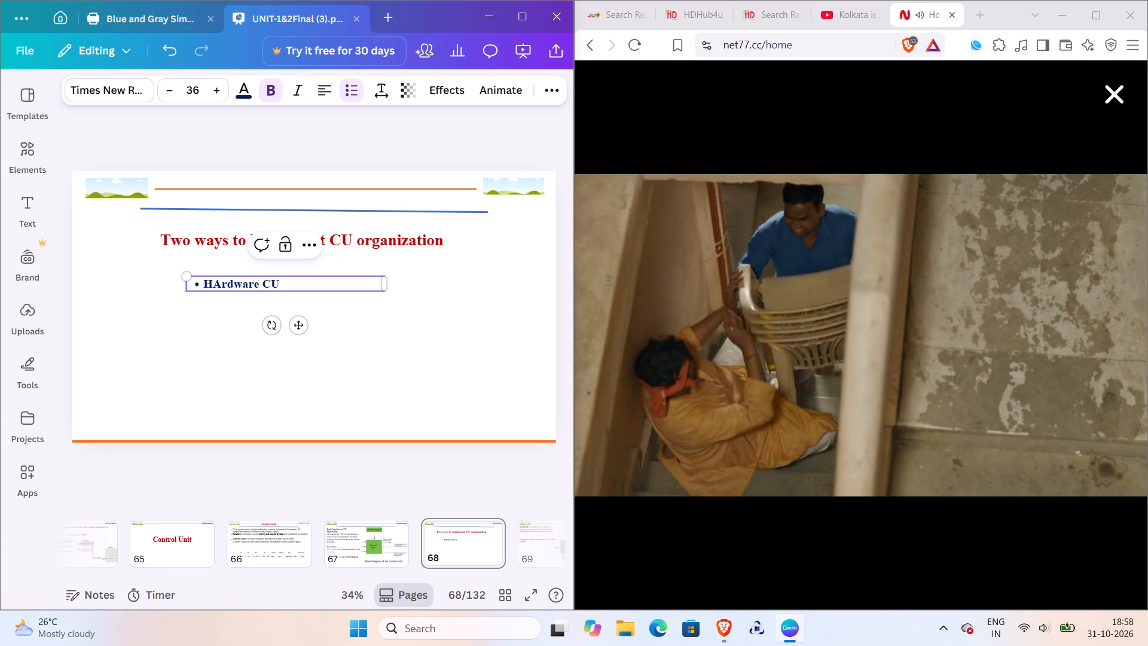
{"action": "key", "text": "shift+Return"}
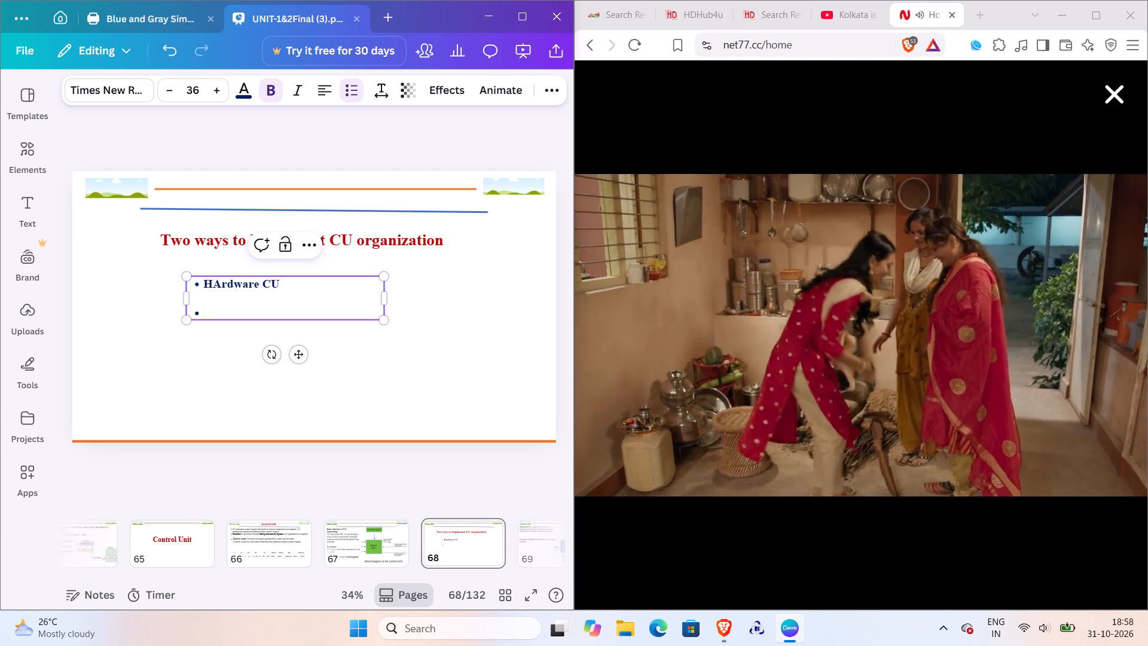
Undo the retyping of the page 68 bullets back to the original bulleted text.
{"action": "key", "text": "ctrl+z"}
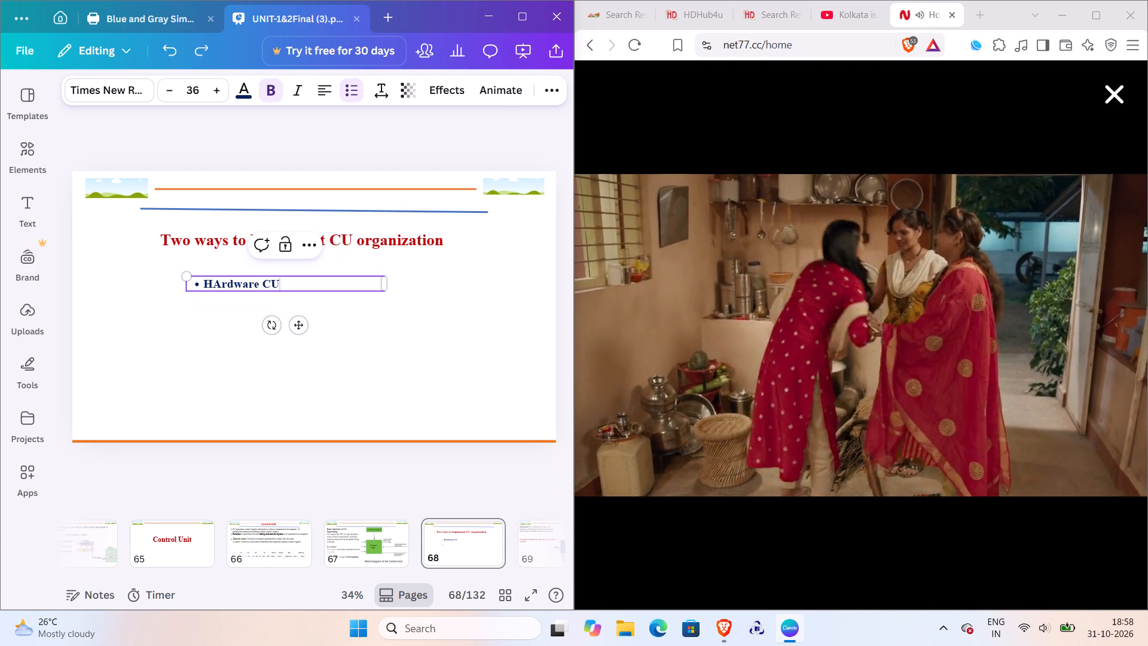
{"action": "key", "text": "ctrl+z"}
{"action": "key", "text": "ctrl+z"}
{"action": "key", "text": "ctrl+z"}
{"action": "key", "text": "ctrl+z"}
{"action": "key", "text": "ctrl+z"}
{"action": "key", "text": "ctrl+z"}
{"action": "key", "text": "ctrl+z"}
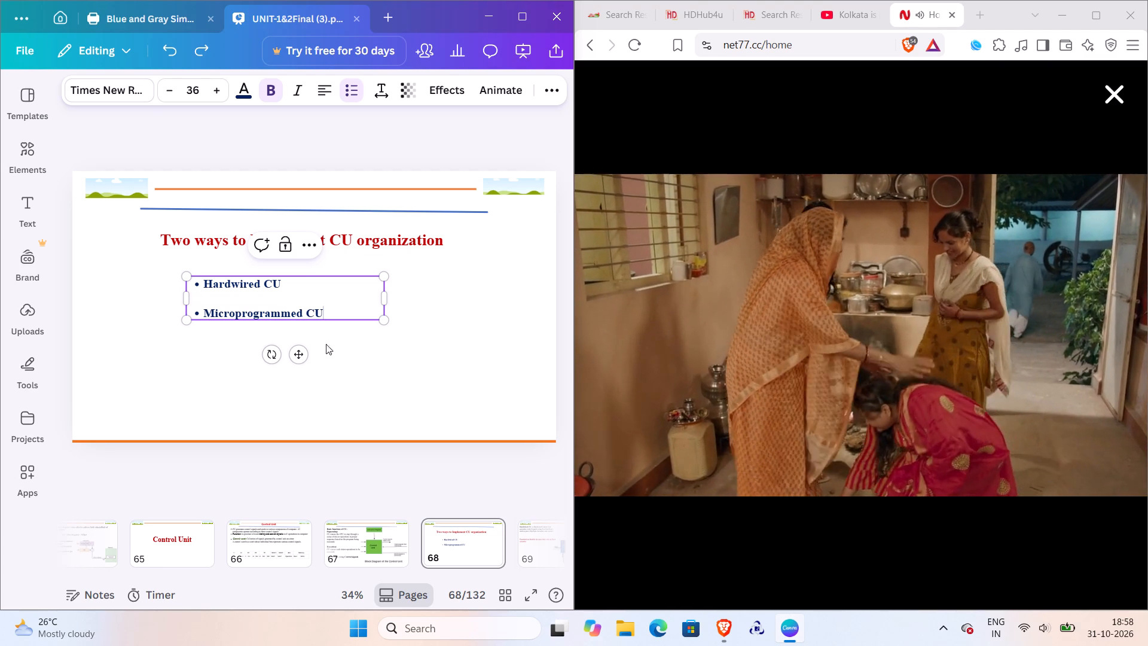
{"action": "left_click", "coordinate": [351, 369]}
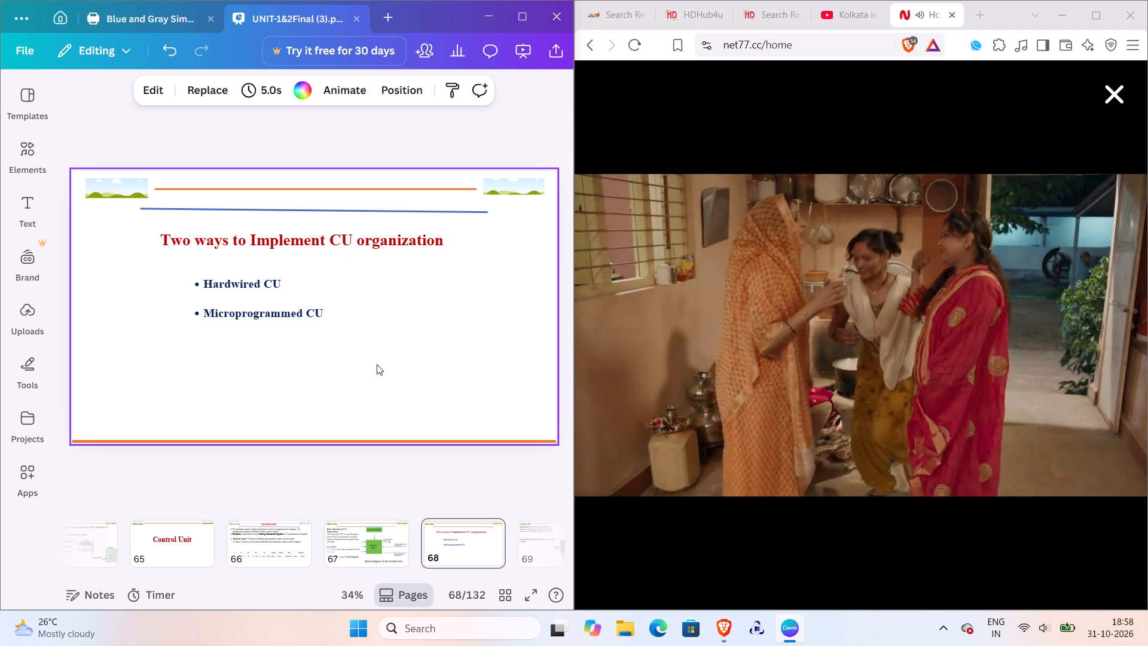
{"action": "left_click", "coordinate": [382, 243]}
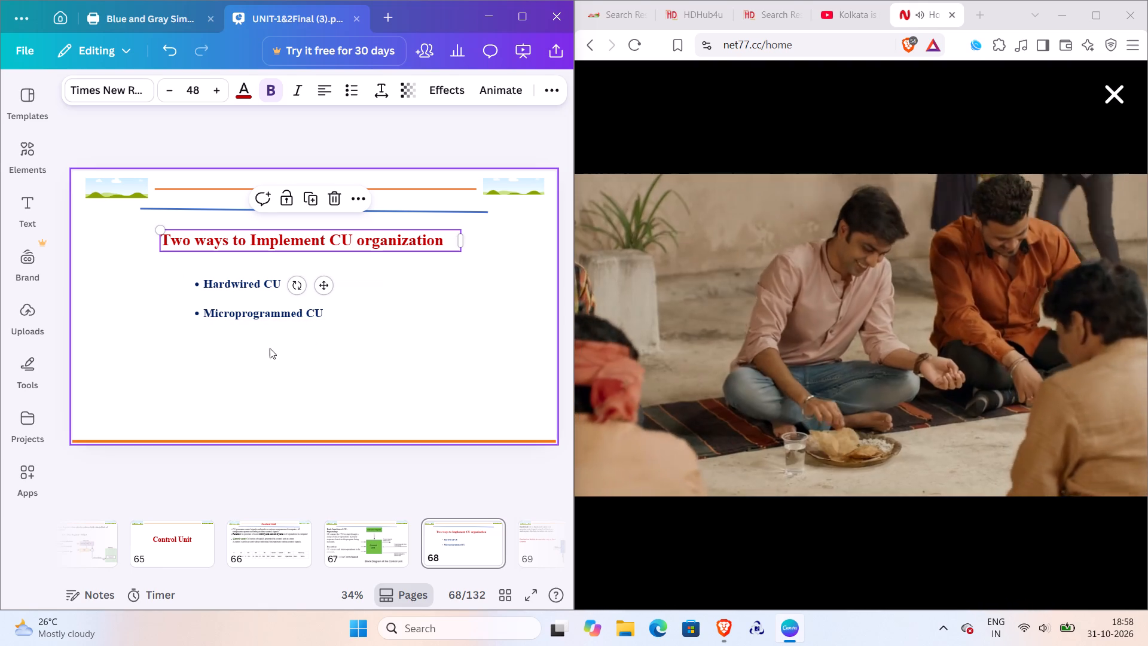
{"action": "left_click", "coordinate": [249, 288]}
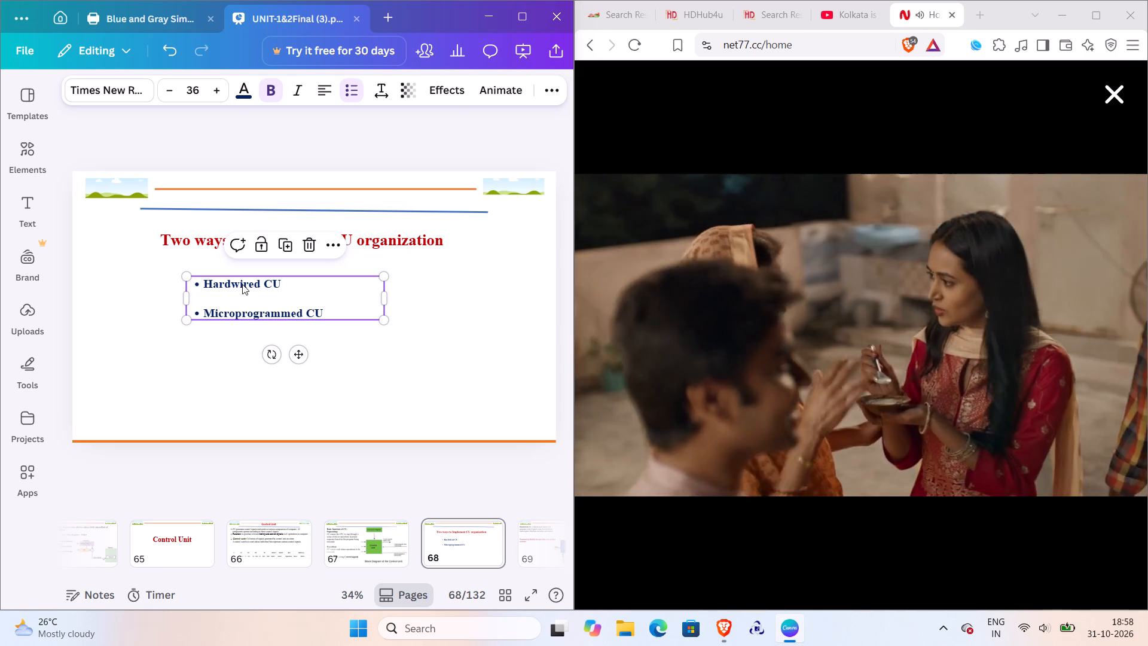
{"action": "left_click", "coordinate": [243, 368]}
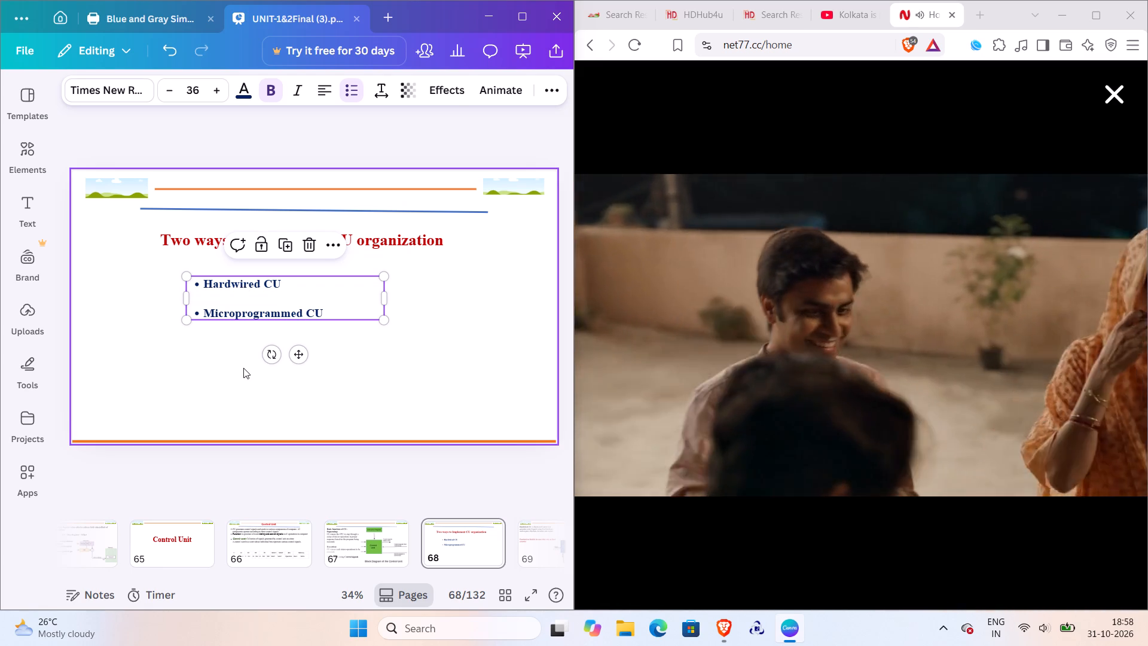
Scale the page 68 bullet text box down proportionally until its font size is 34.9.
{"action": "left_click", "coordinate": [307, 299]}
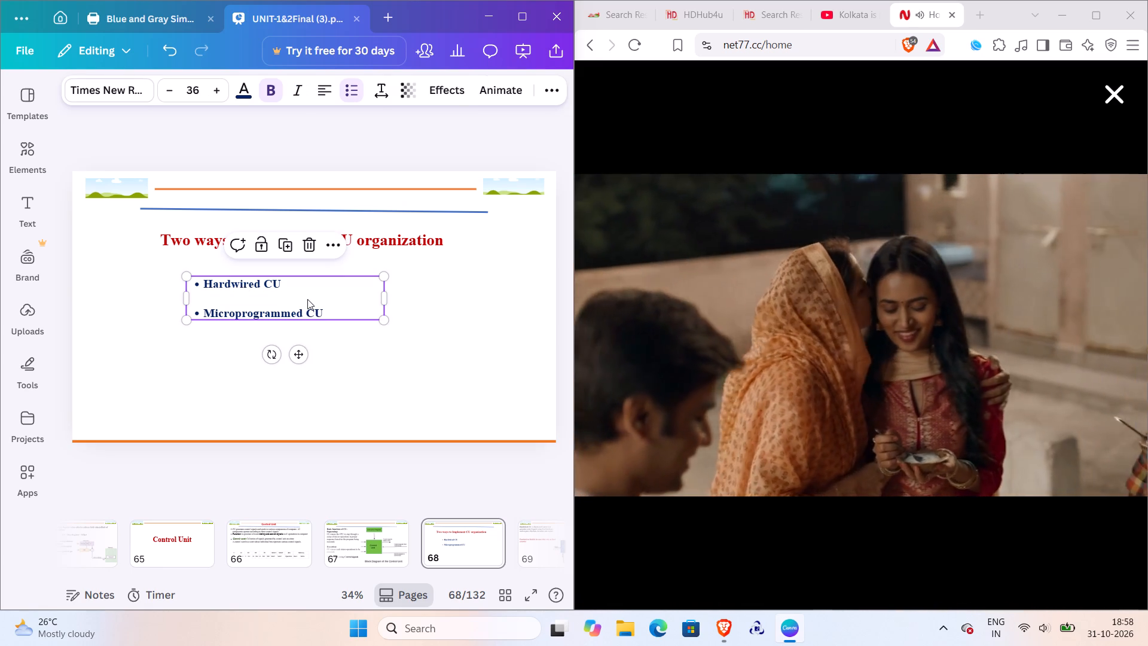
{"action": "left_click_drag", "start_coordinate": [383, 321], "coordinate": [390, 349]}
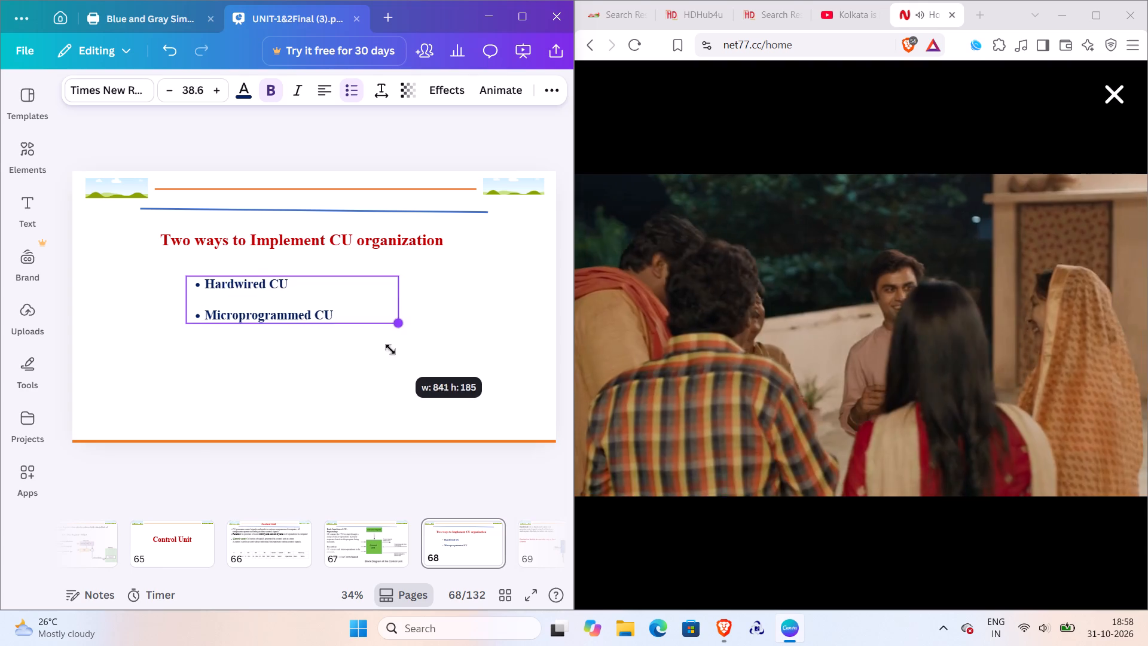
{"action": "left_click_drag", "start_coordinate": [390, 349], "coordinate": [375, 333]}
Narrow the bullet text box to a width of about 584, keeping each bullet on a single line, and deselect it.
{"action": "left_click", "coordinate": [377, 297]}
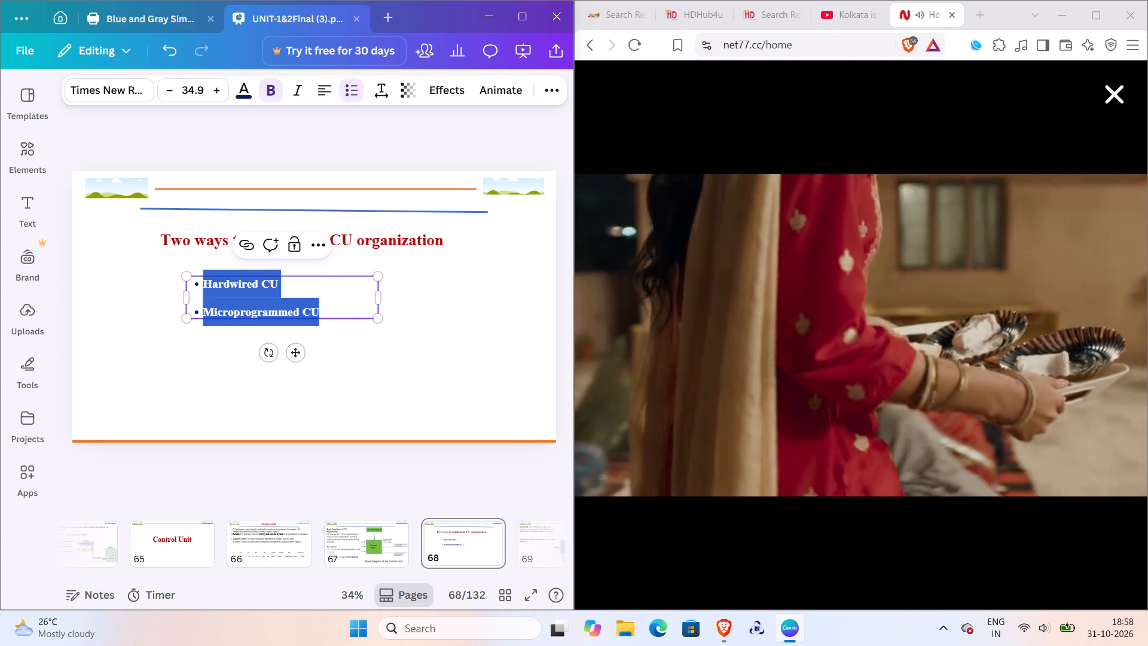
{"action": "left_click_drag", "start_coordinate": [377, 297], "coordinate": [383, 313]}
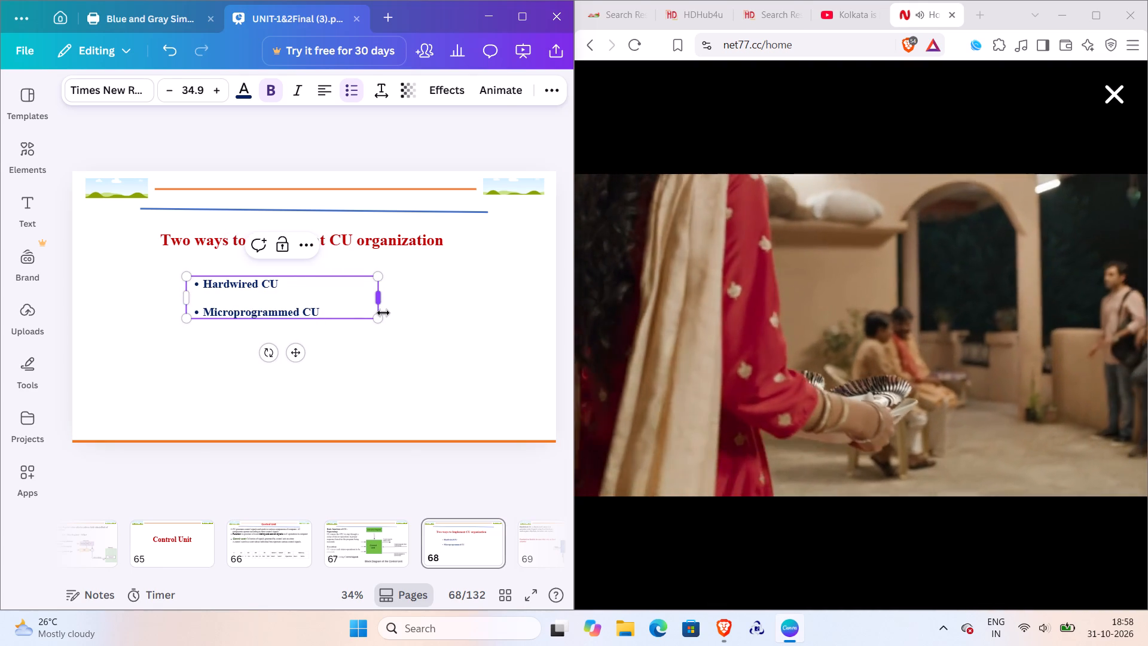
{"action": "left_click_drag", "start_coordinate": [380, 300], "coordinate": [331, 298]}
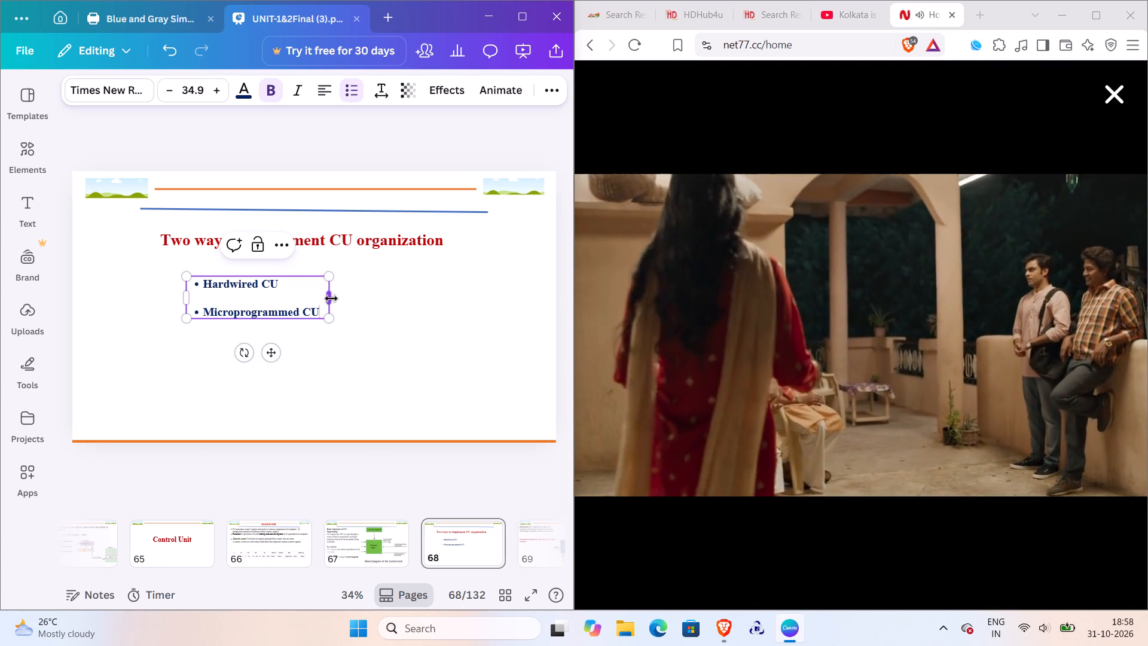
{"action": "left_click_drag", "start_coordinate": [331, 298], "coordinate": [480, 309]}
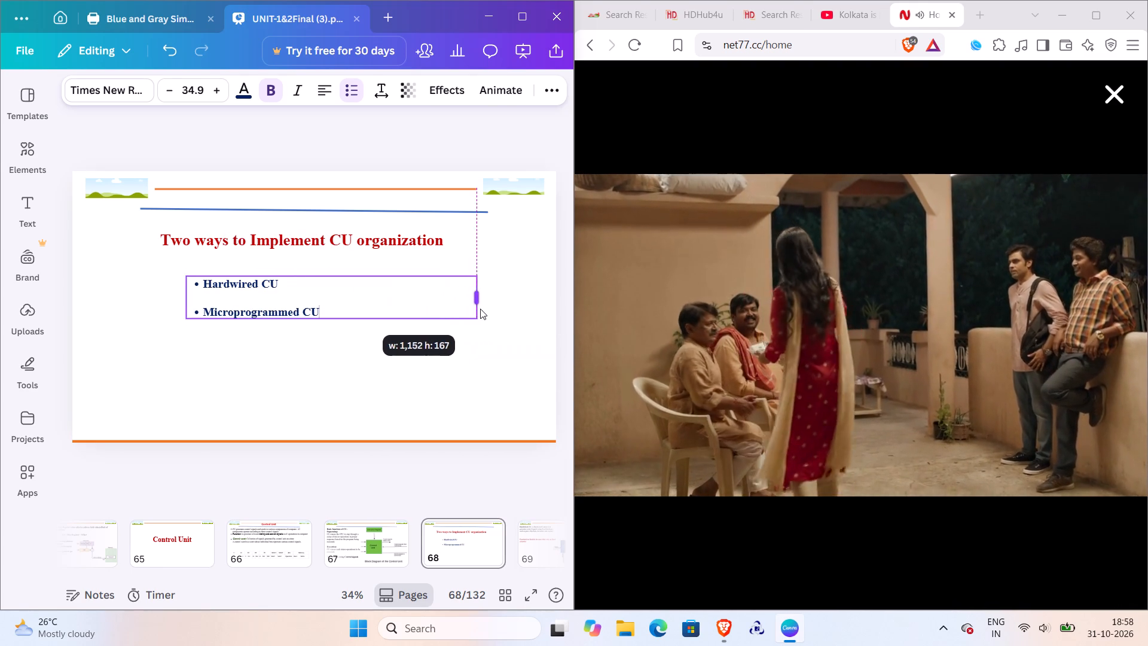
{"action": "left_click_drag", "start_coordinate": [480, 309], "coordinate": [405, 334]}
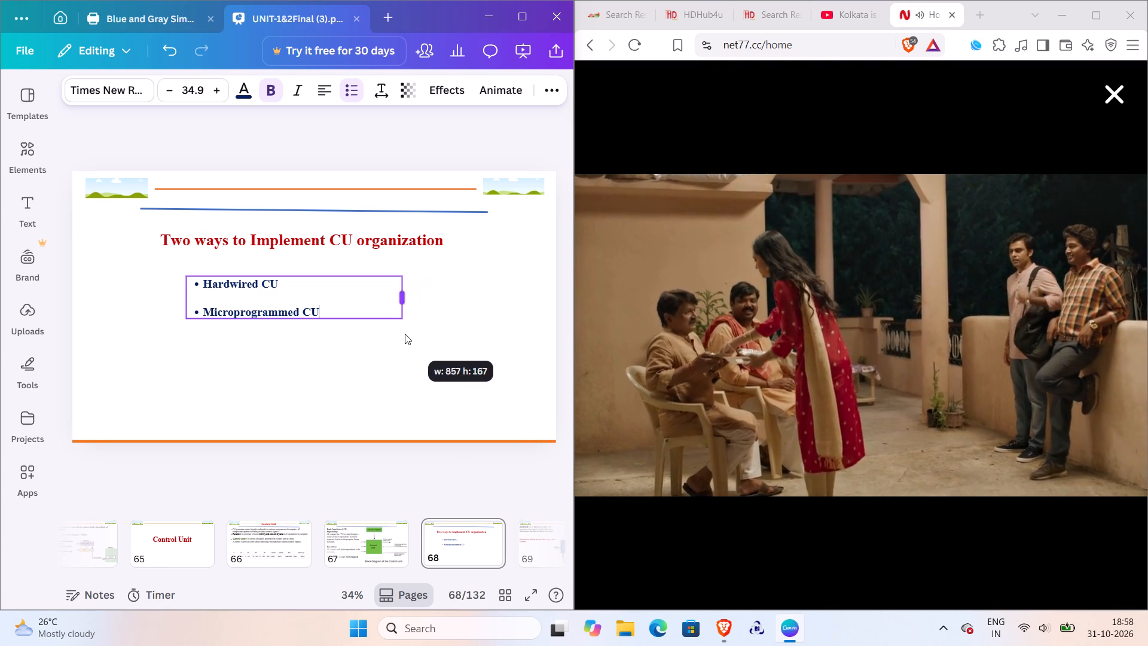
{"action": "left_click_drag", "start_coordinate": [405, 334], "coordinate": [261, 345]}
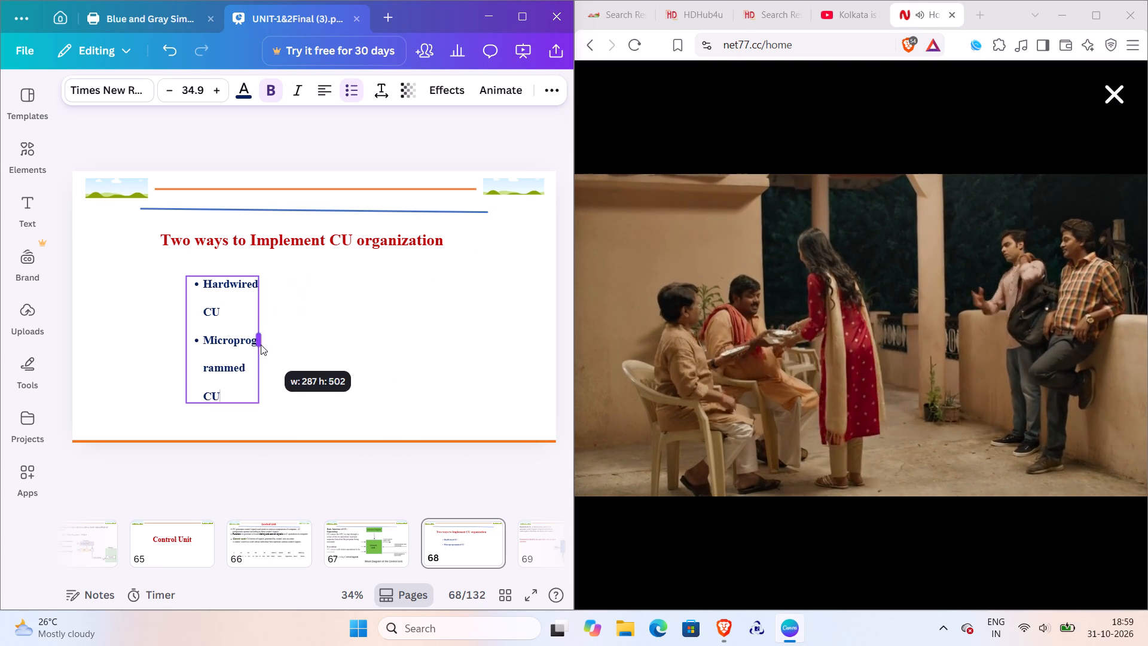
{"action": "left_click_drag", "start_coordinate": [261, 345], "coordinate": [252, 342]}
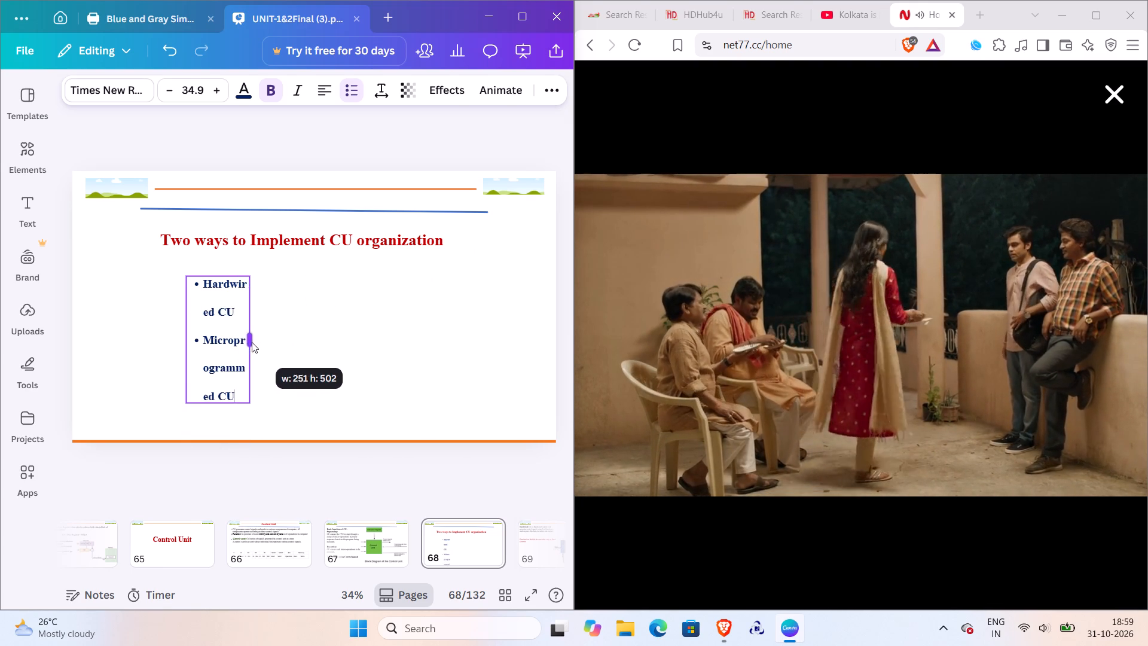
{"action": "left_click_drag", "start_coordinate": [252, 342], "coordinate": [245, 349]}
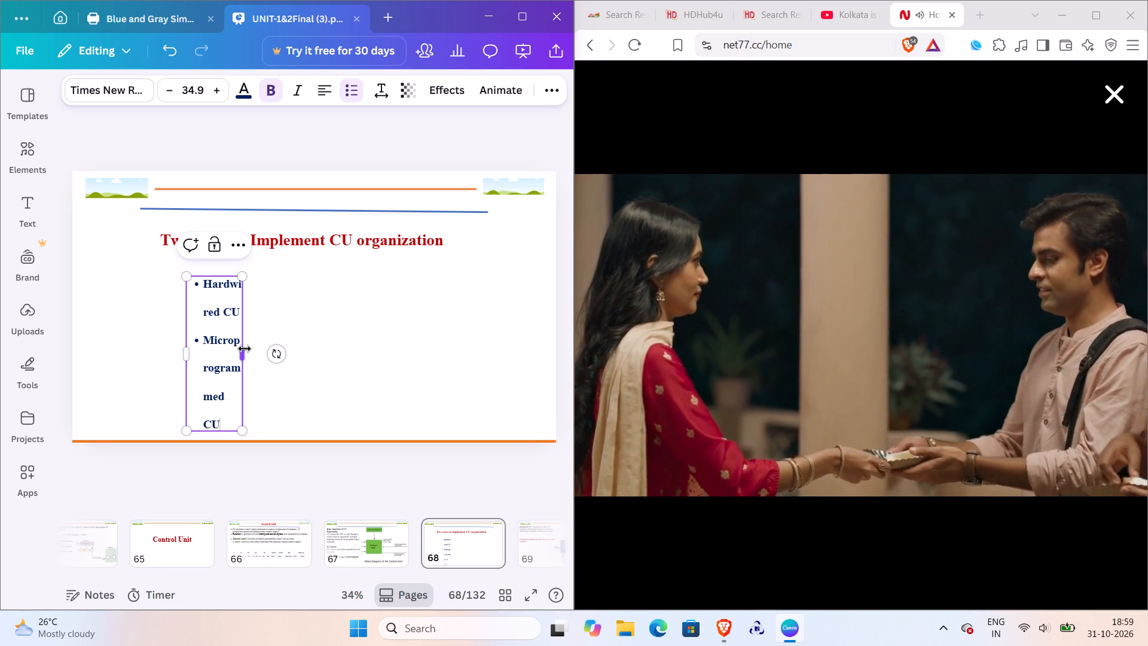
{"action": "left_click_drag", "start_coordinate": [245, 349], "coordinate": [329, 333]}
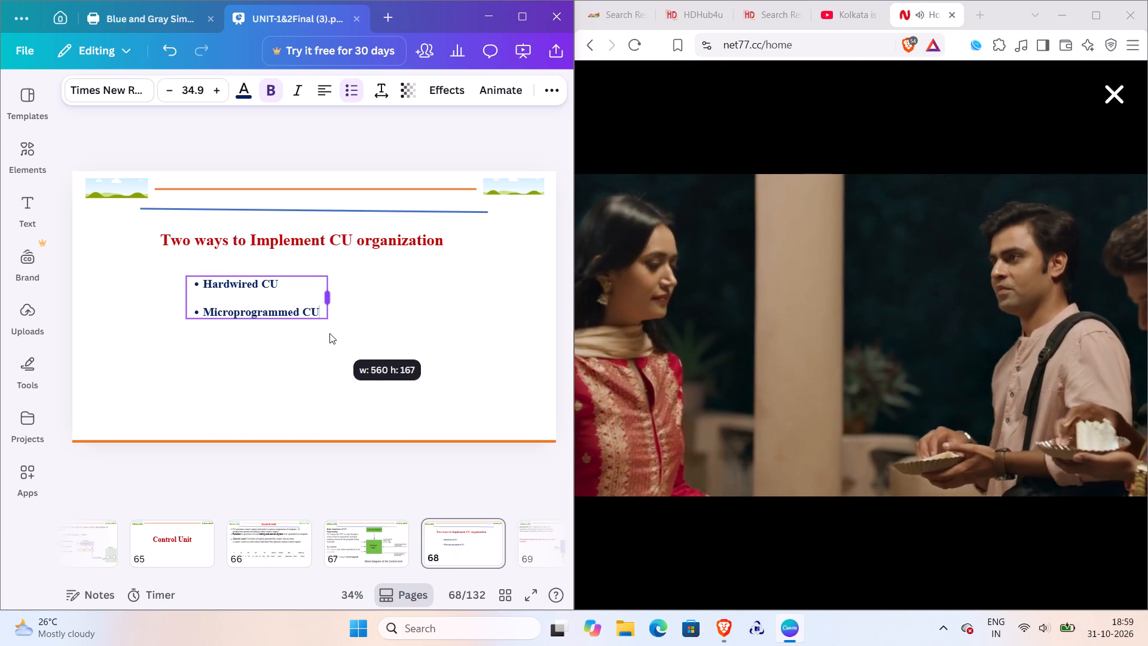
{"action": "left_click_drag", "start_coordinate": [329, 333], "coordinate": [335, 351]}
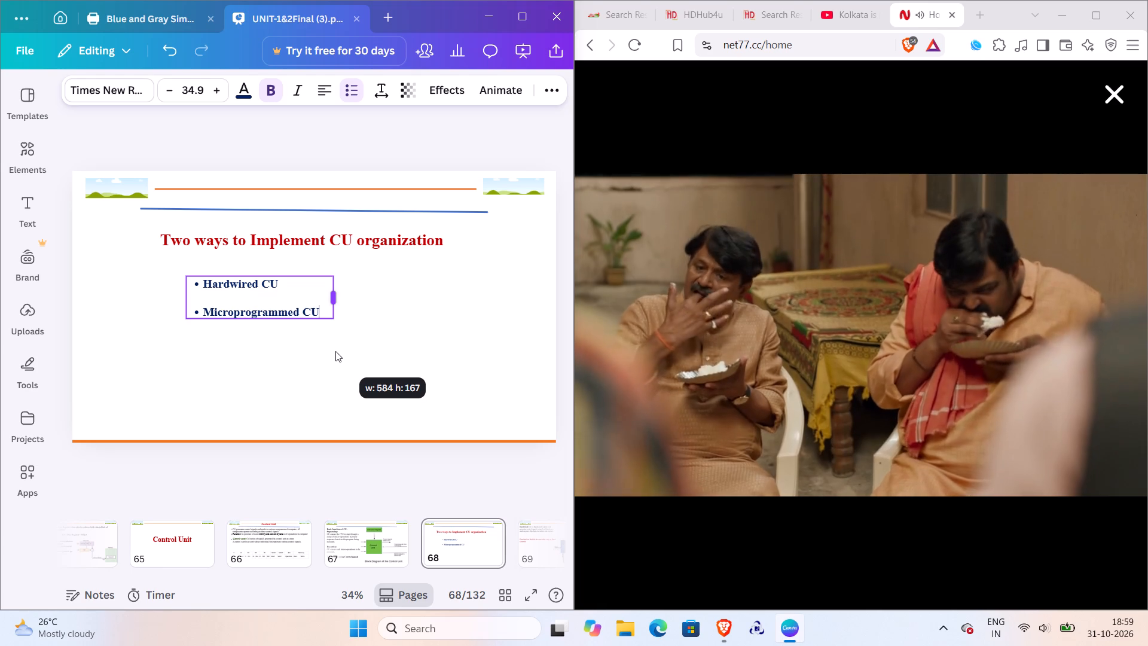
{"action": "left_click_drag", "start_coordinate": [335, 351], "coordinate": [335, 349]}
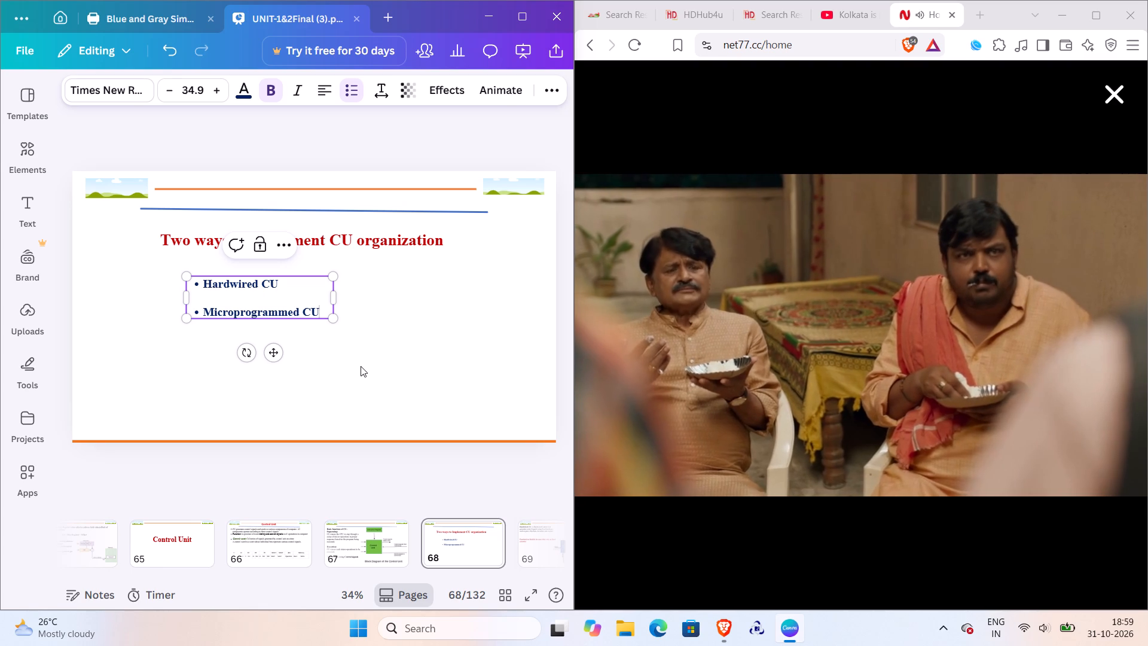
{"action": "left_click", "coordinate": [380, 342]}
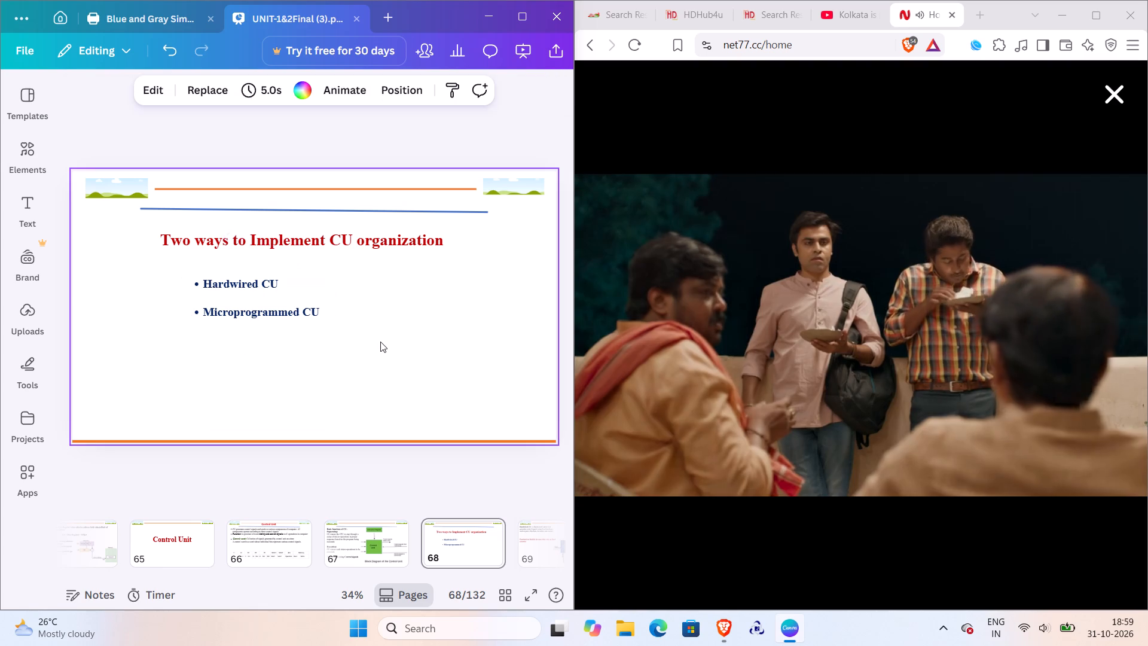
{"action": "left_click", "coordinate": [380, 342]}
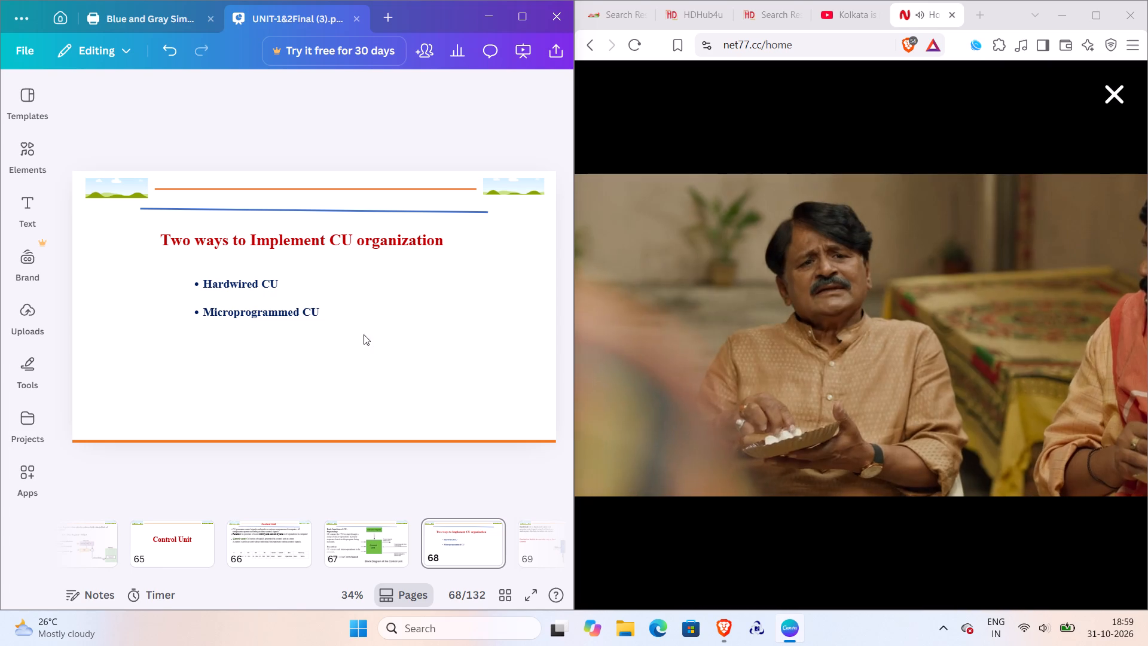
Scale the Hardwired CU and Microprogrammed CU text box up proportionally to font size 36.
{"action": "left_click", "coordinate": [299, 312]}
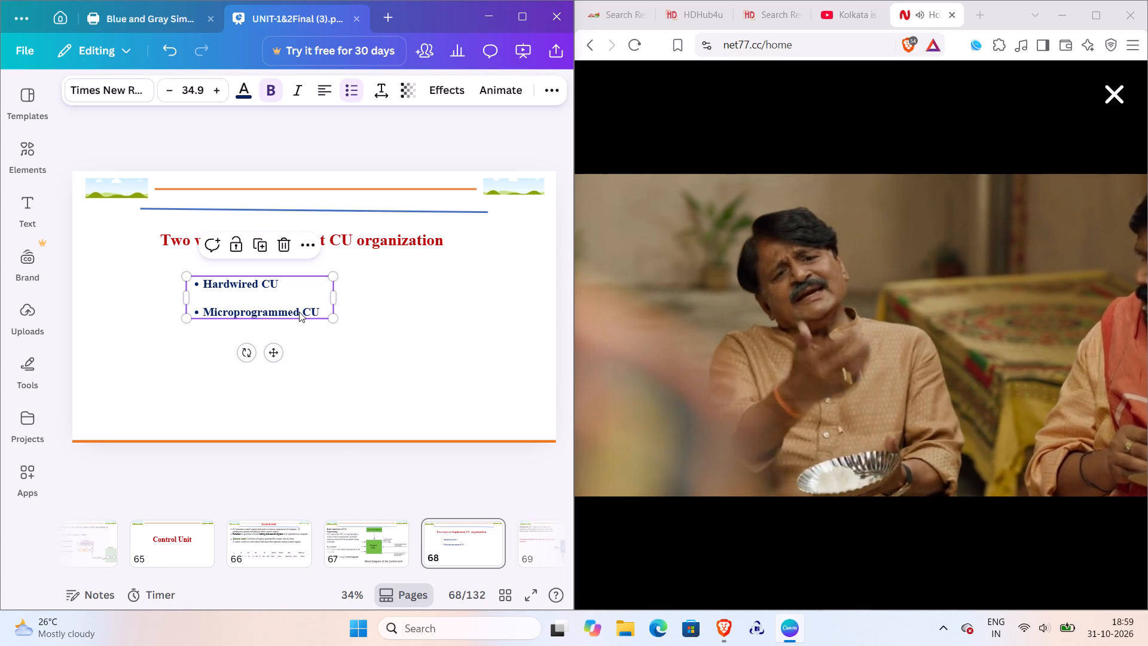
{"action": "double_click", "coordinate": [286, 295]}
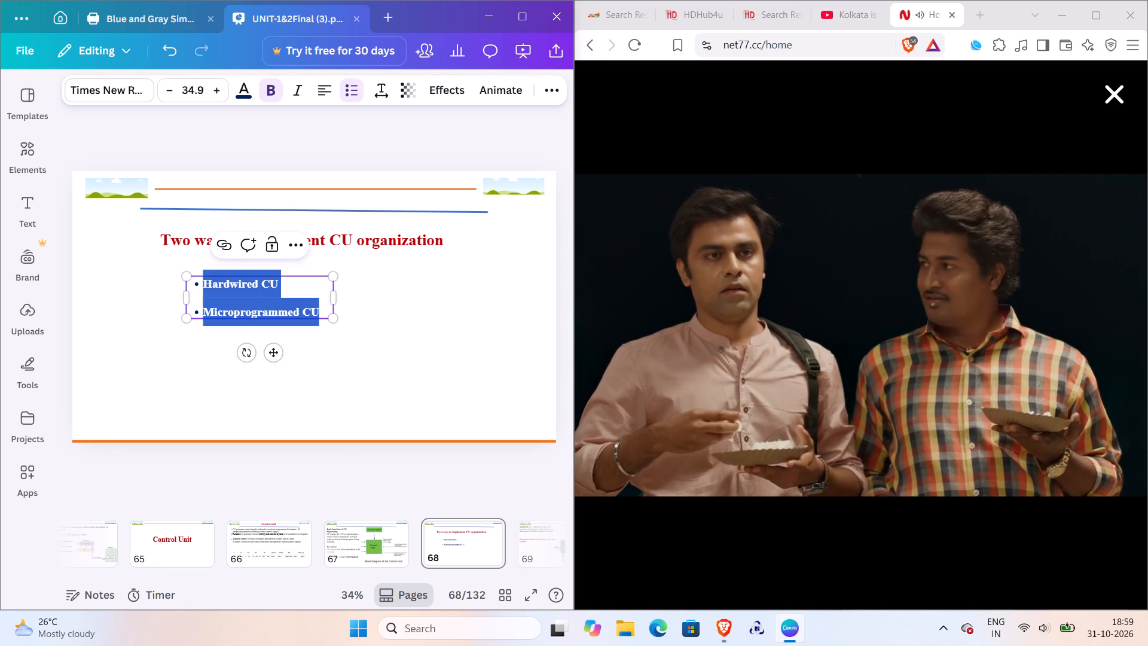
{"action": "left_click_drag", "start_coordinate": [332, 318], "coordinate": [332, 335]}
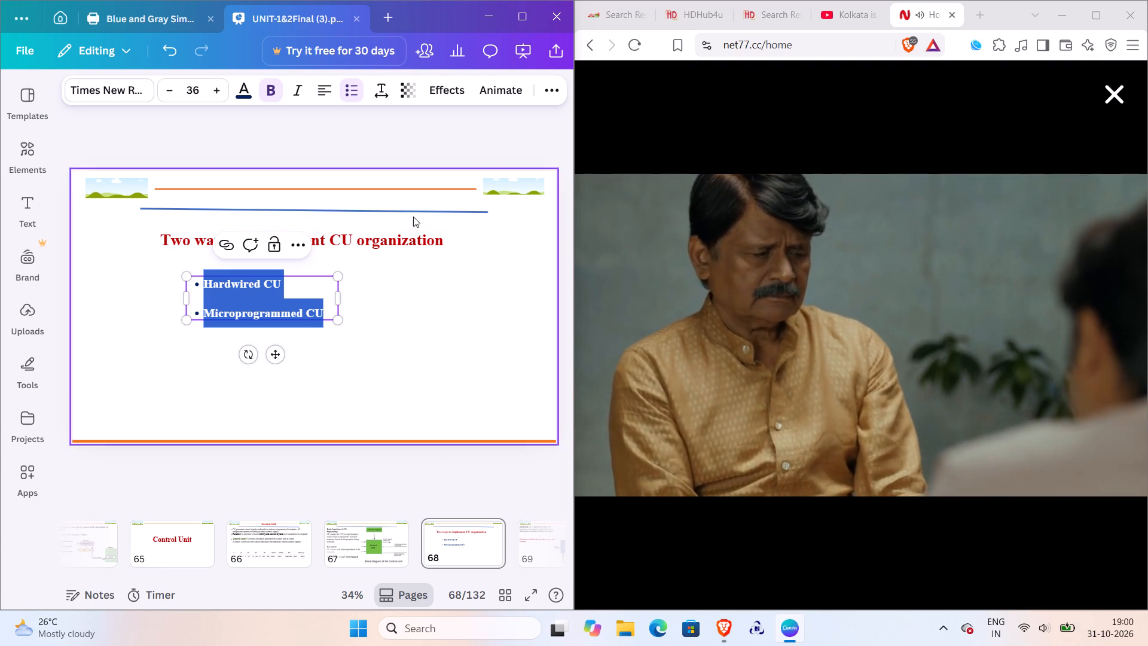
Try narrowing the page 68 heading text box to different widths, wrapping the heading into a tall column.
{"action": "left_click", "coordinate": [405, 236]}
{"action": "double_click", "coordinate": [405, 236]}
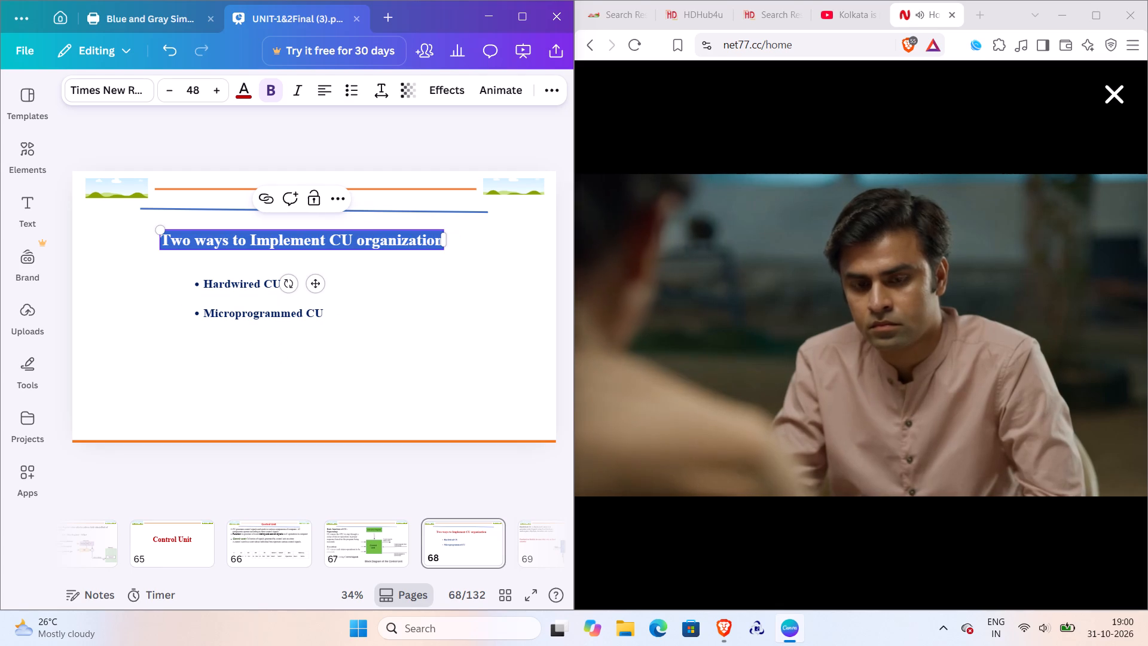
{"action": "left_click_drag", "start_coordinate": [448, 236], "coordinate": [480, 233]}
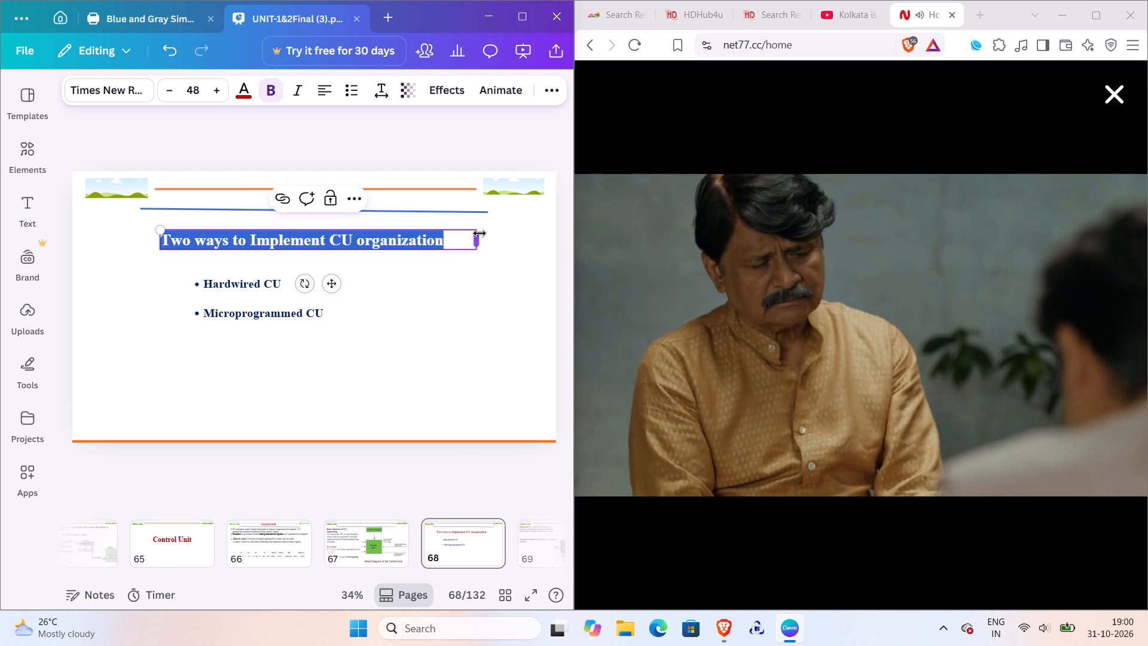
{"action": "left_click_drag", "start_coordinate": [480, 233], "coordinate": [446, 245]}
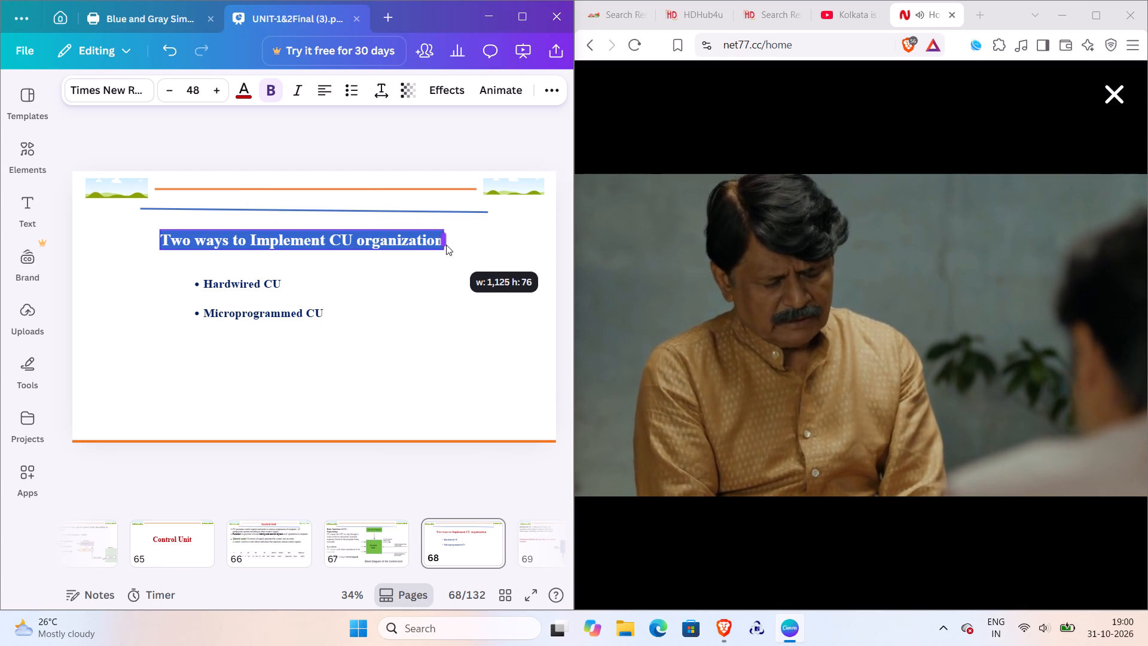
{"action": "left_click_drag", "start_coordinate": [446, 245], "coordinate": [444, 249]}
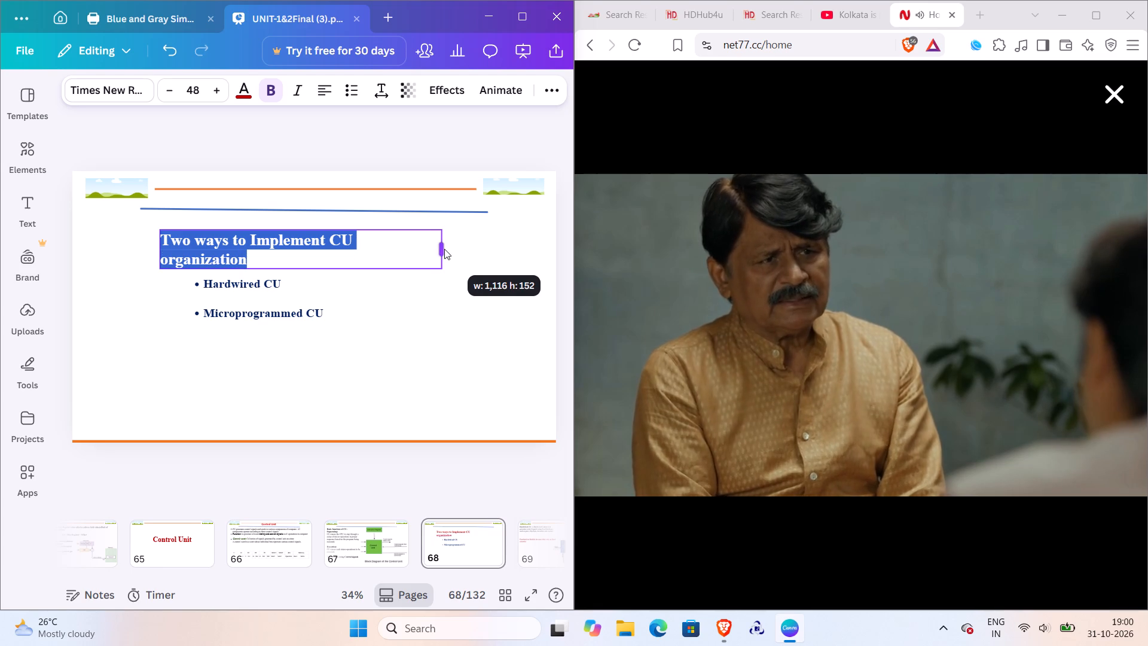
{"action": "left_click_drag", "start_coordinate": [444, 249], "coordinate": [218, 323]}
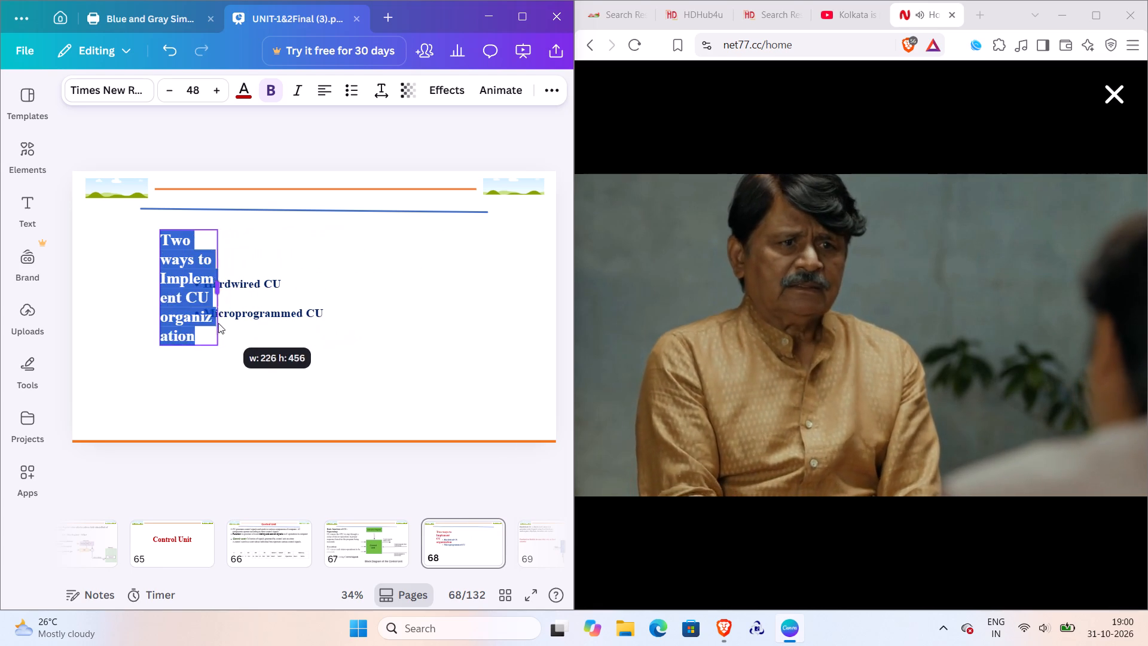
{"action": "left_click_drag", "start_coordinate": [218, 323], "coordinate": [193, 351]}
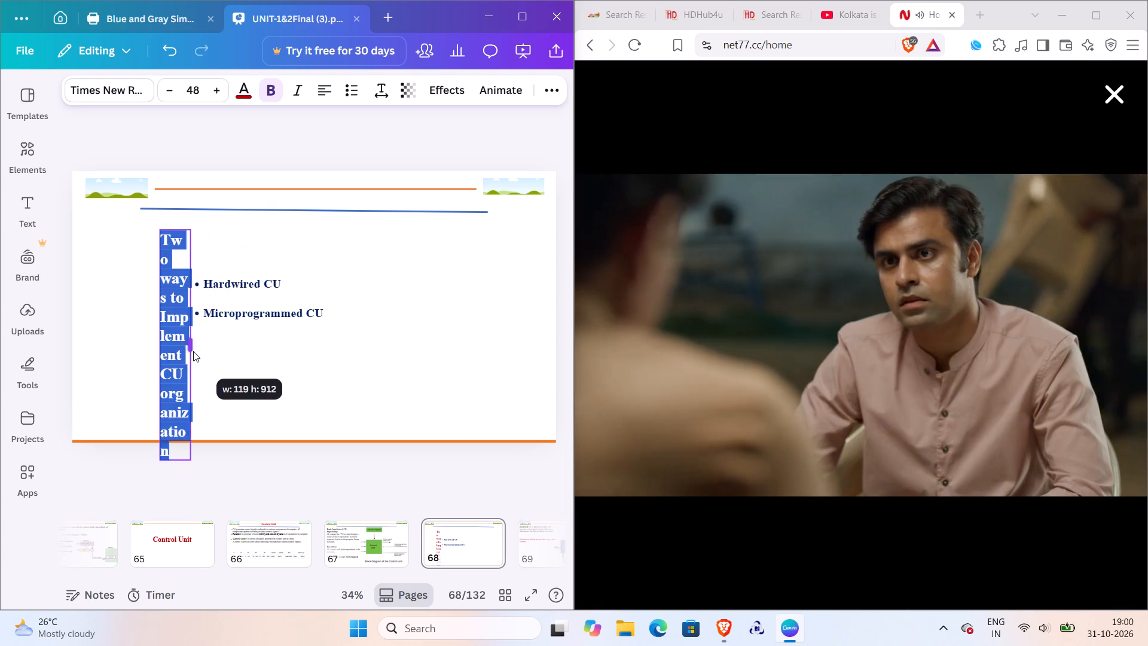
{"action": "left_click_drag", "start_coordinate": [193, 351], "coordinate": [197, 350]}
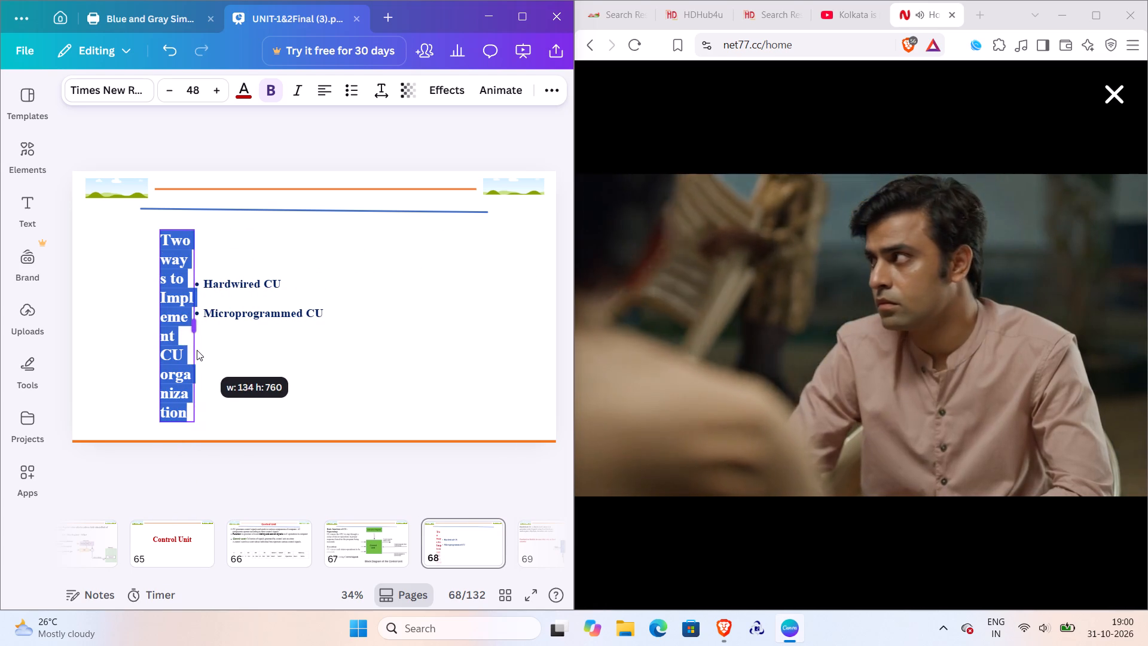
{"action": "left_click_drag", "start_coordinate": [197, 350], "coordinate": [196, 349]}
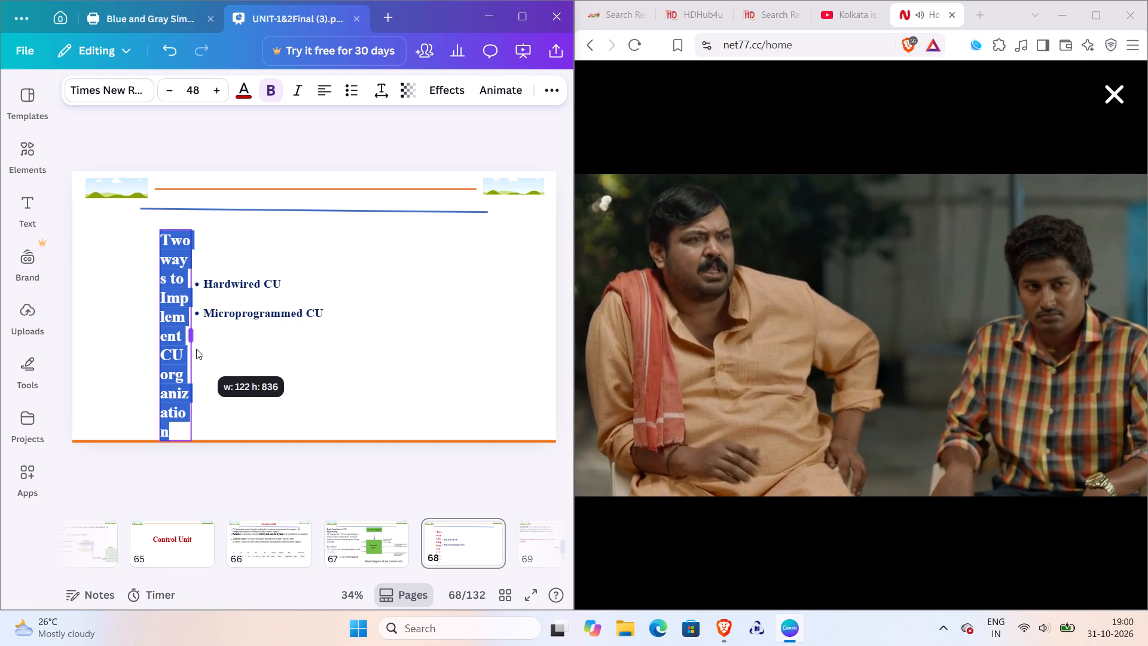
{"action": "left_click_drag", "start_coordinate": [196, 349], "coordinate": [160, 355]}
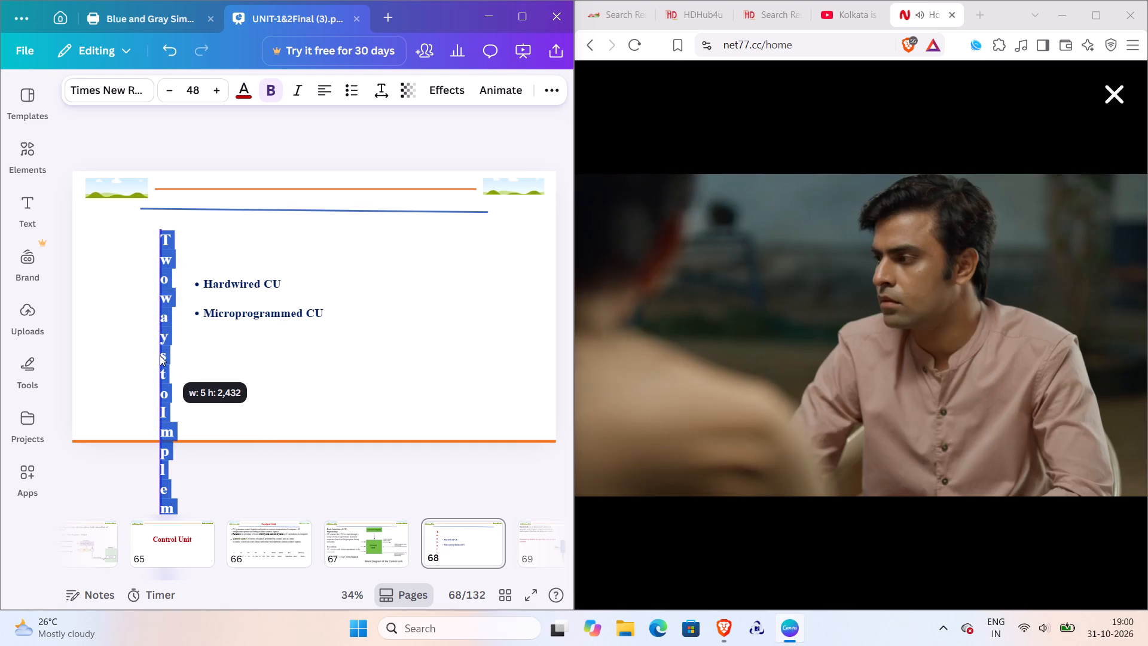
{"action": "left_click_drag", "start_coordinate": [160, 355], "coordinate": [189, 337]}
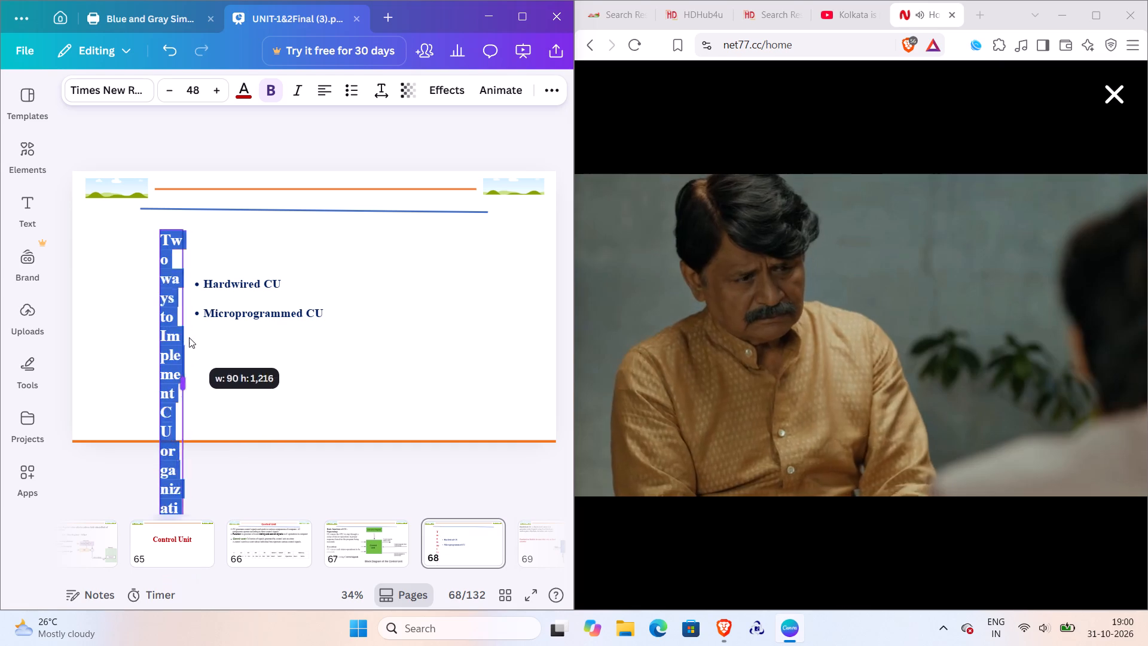
Widen the page 68 heading text box until "Two ways to Implement CU organization" just fits on a single line.
{"action": "left_click_drag", "start_coordinate": [189, 337], "coordinate": [454, 231]}
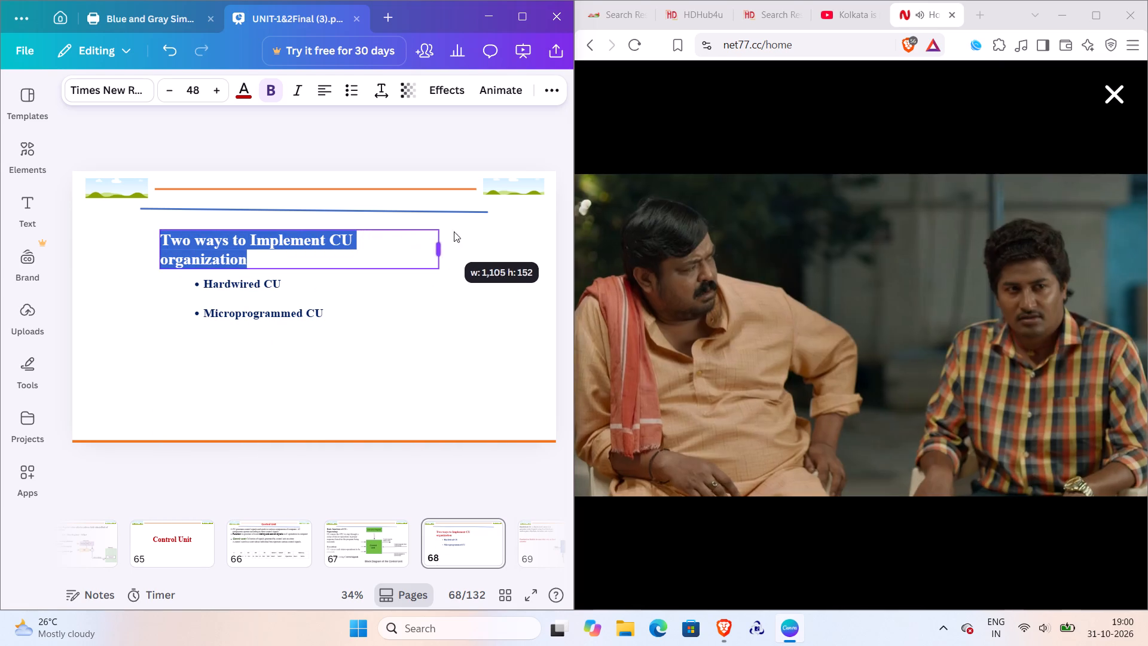
{"action": "left_click_drag", "start_coordinate": [454, 231], "coordinate": [647, 223]}
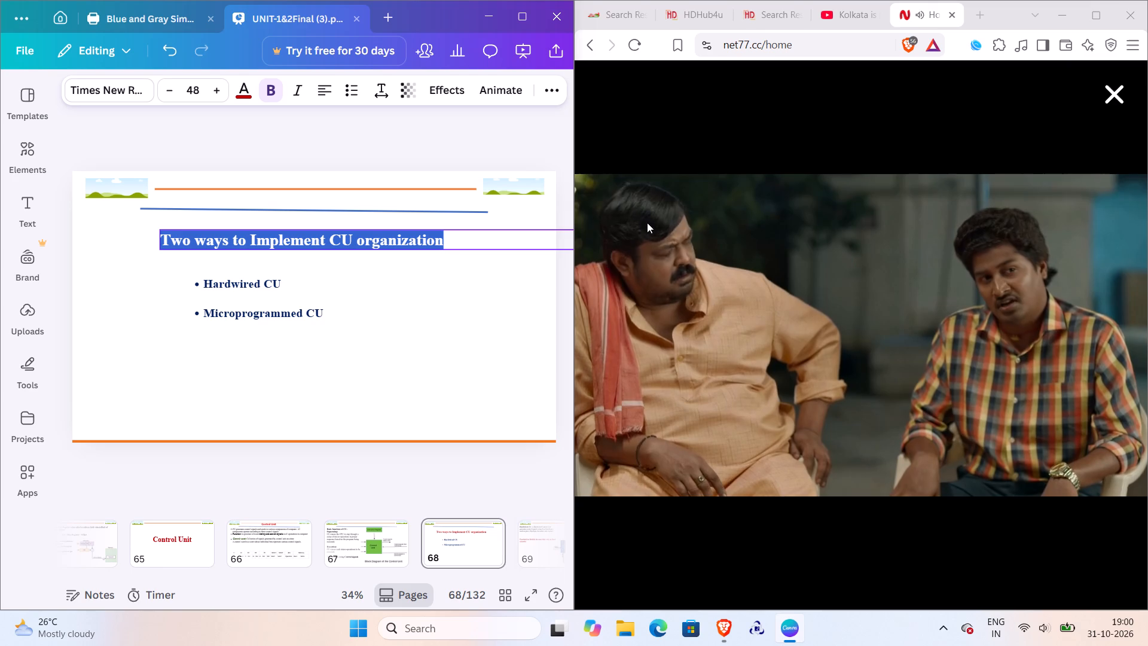
{"action": "left_click_drag", "start_coordinate": [647, 223], "coordinate": [691, 247]}
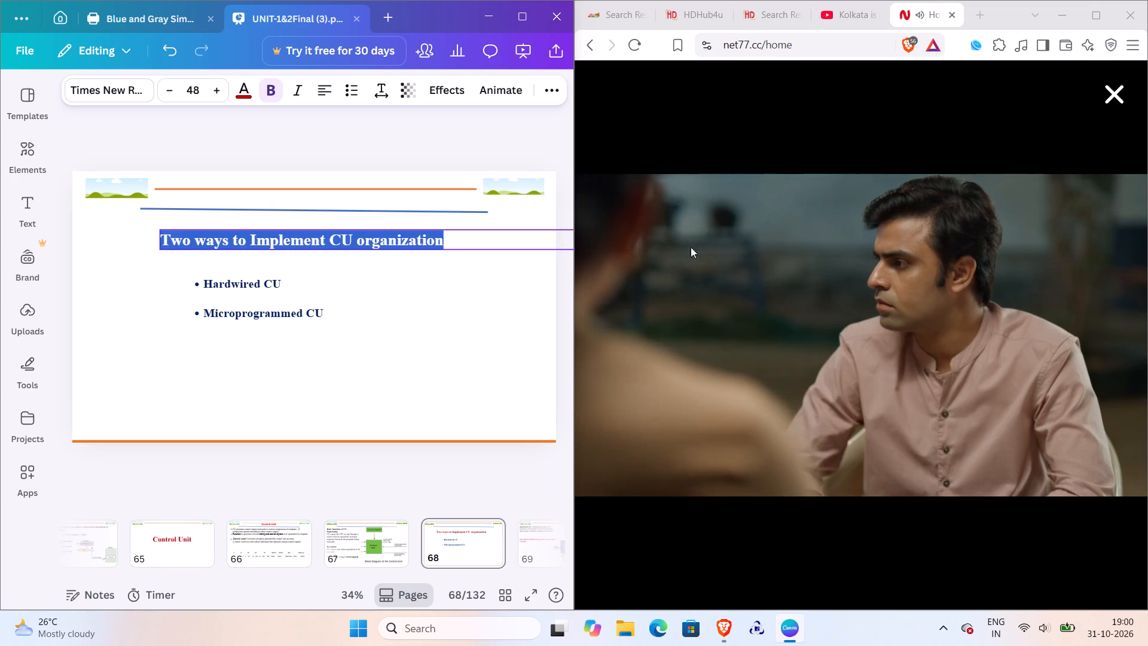
{"action": "left_click_drag", "start_coordinate": [691, 247], "coordinate": [465, 243]}
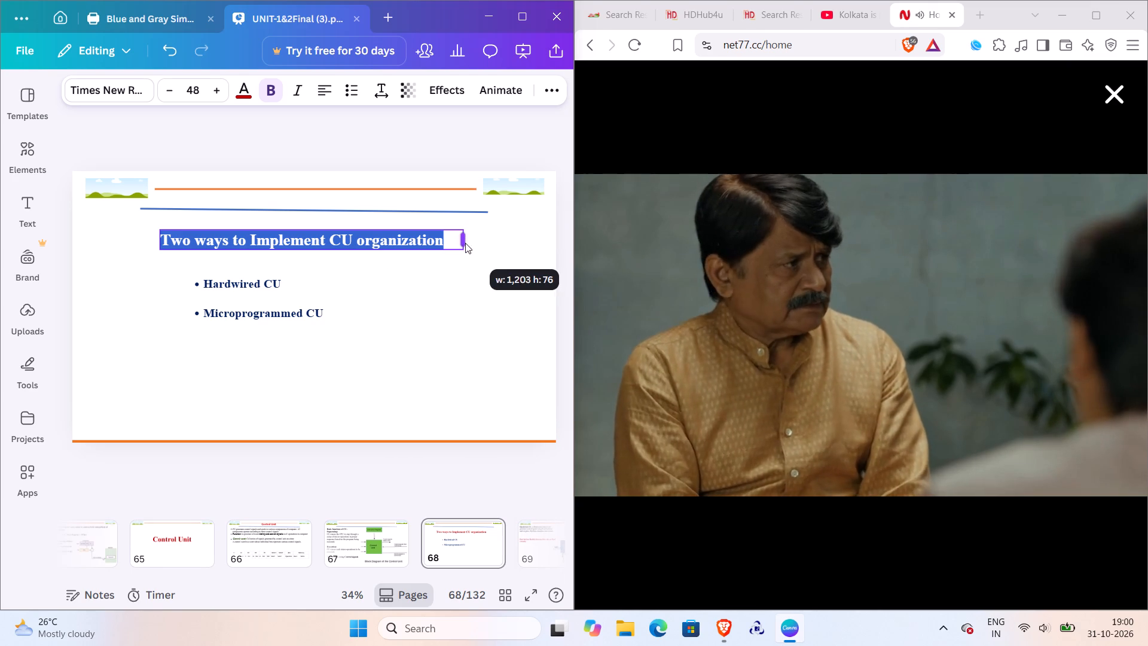
{"action": "left_click_drag", "start_coordinate": [465, 243], "coordinate": [450, 246]}
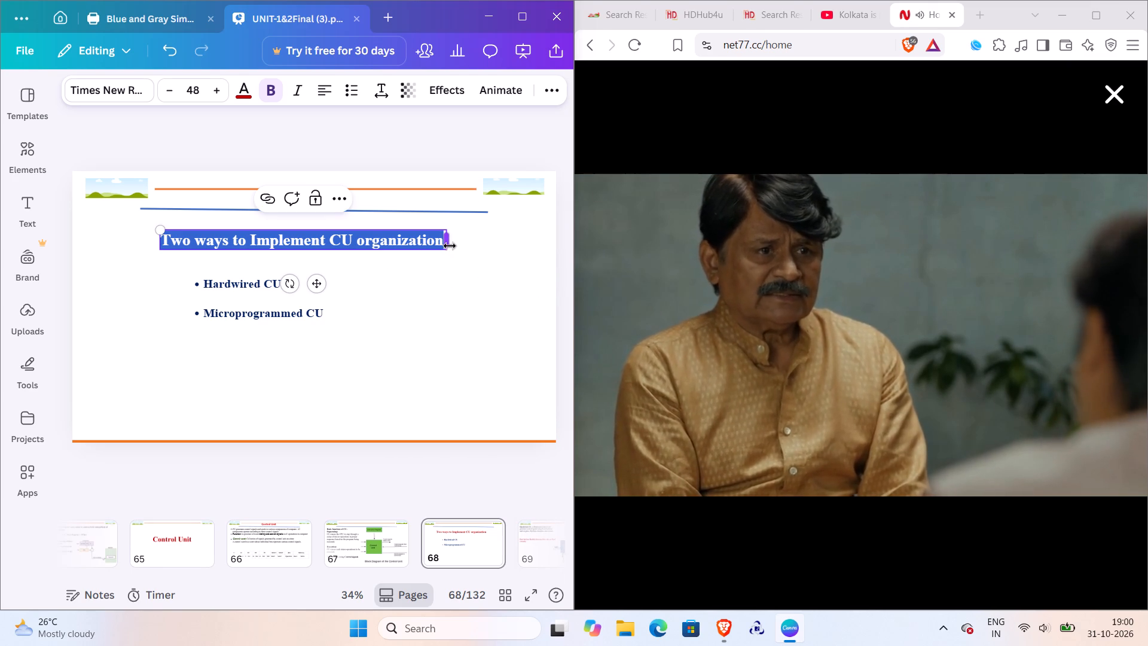
{"action": "left_click", "coordinate": [428, 268]}
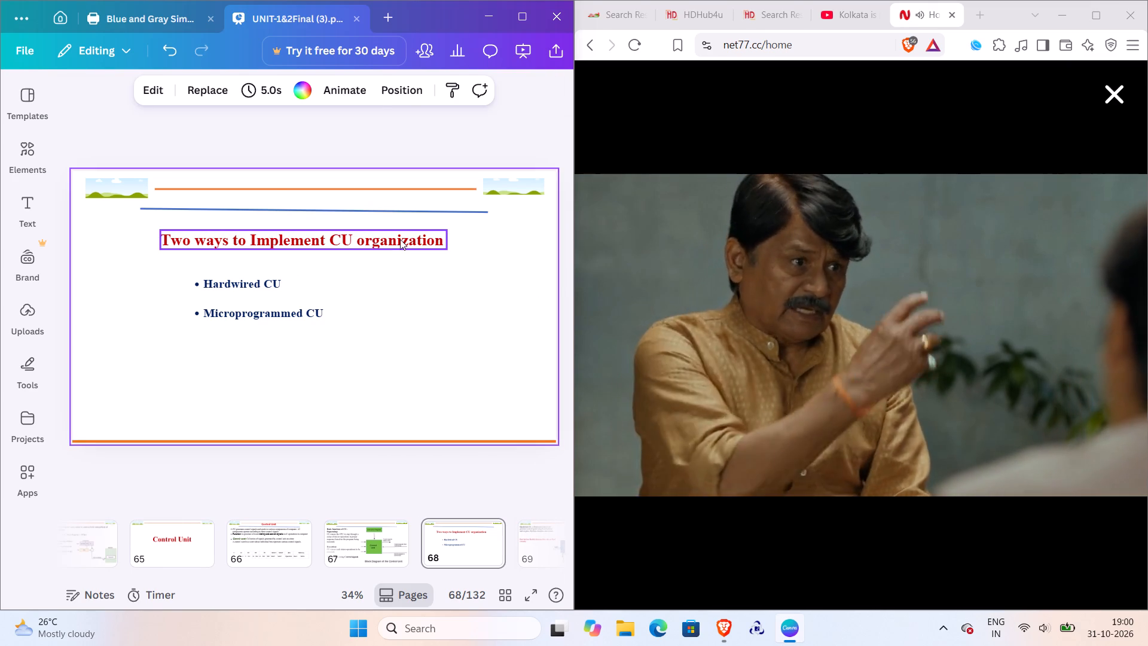
{"action": "double_click", "coordinate": [400, 239]}
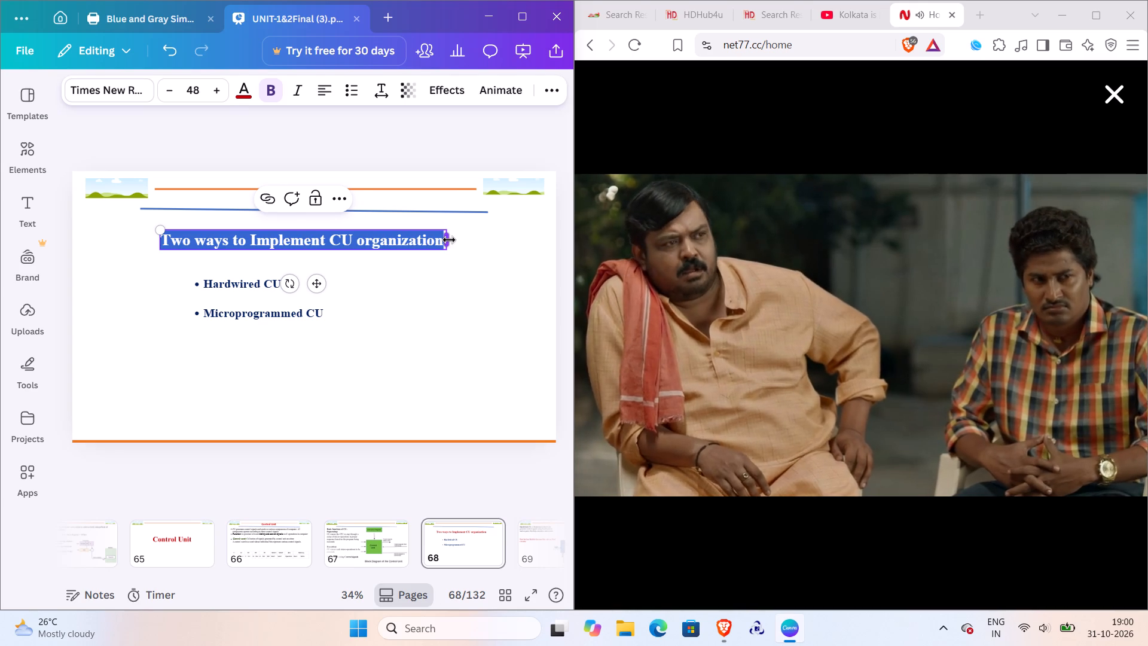
{"action": "left_click_drag", "start_coordinate": [449, 240], "coordinate": [445, 239]}
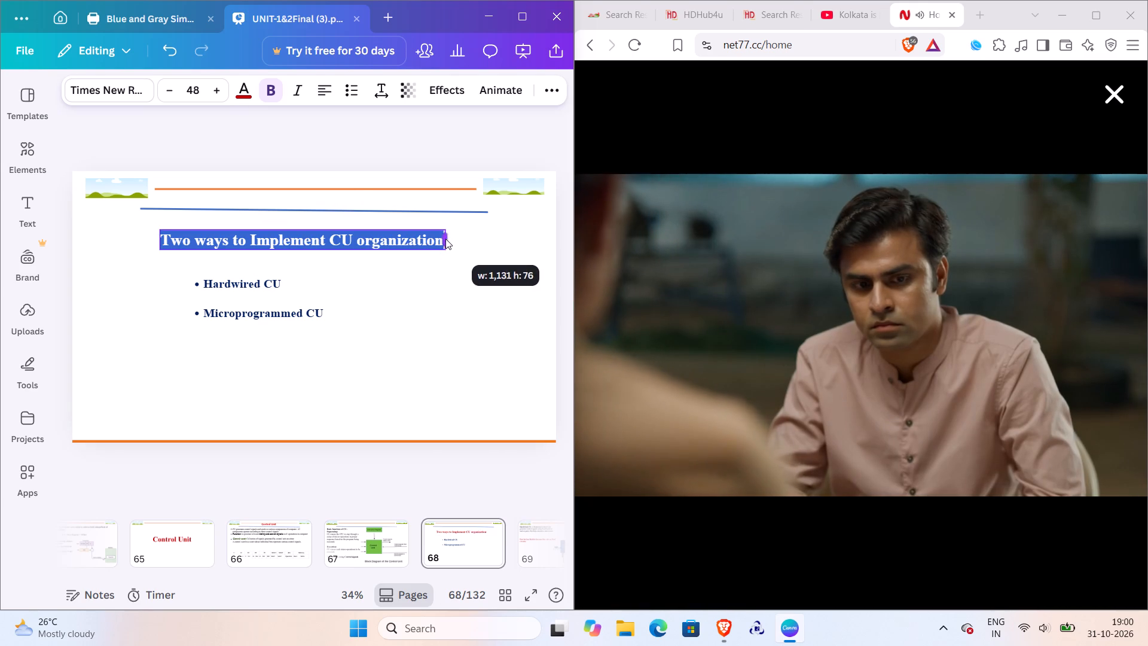
{"action": "left_click_drag", "start_coordinate": [445, 239], "coordinate": [451, 230]}
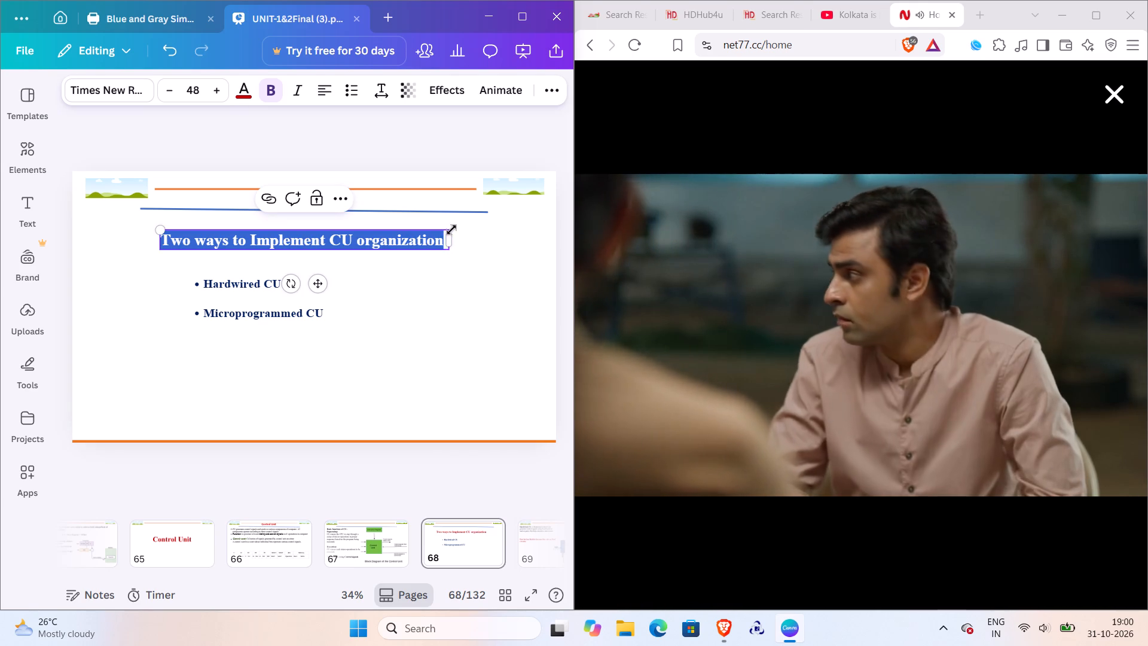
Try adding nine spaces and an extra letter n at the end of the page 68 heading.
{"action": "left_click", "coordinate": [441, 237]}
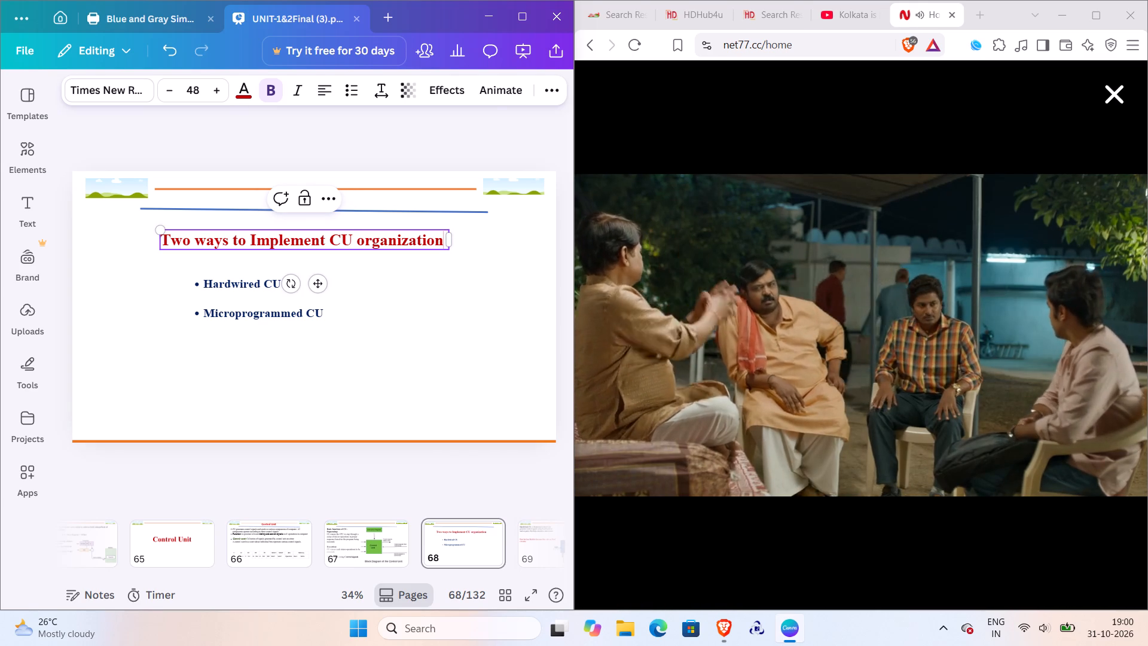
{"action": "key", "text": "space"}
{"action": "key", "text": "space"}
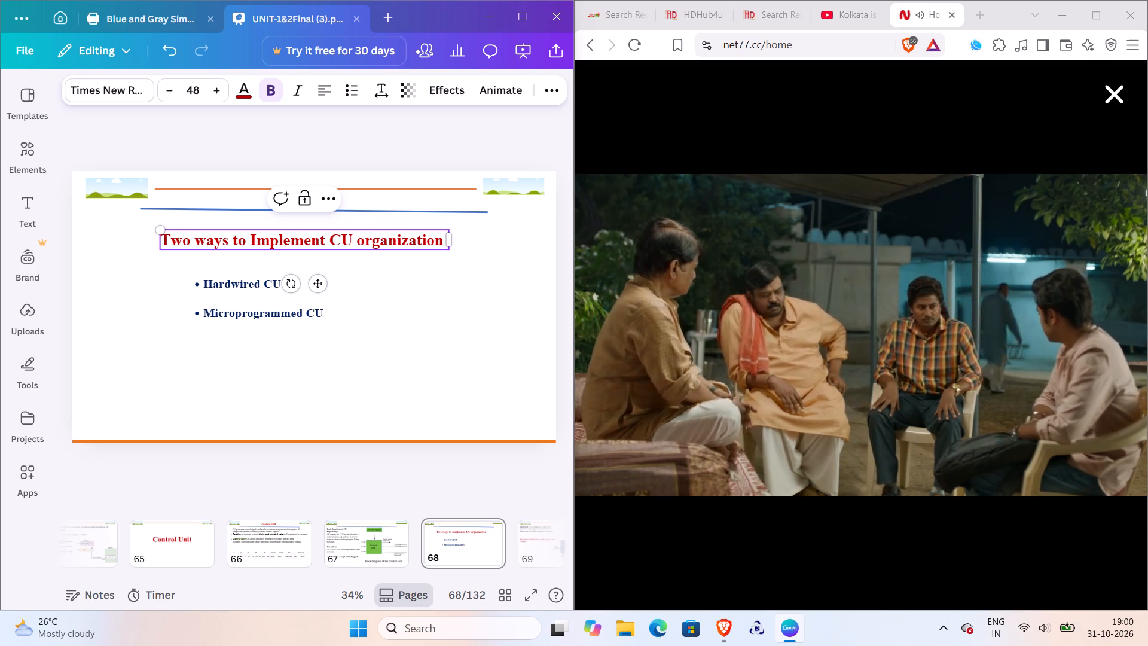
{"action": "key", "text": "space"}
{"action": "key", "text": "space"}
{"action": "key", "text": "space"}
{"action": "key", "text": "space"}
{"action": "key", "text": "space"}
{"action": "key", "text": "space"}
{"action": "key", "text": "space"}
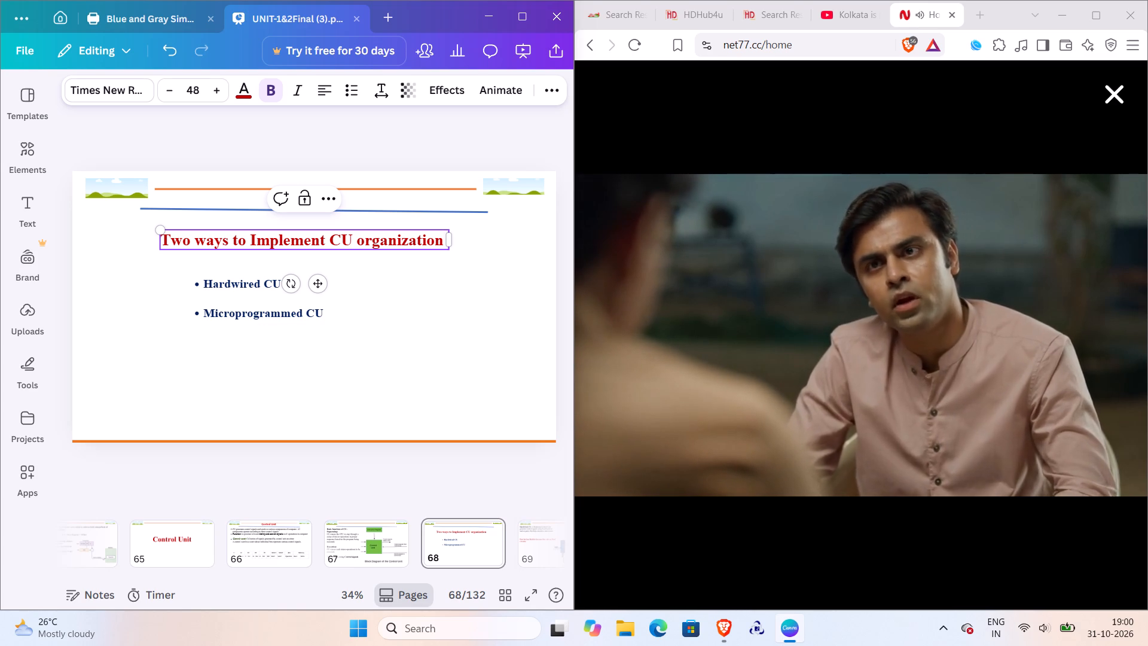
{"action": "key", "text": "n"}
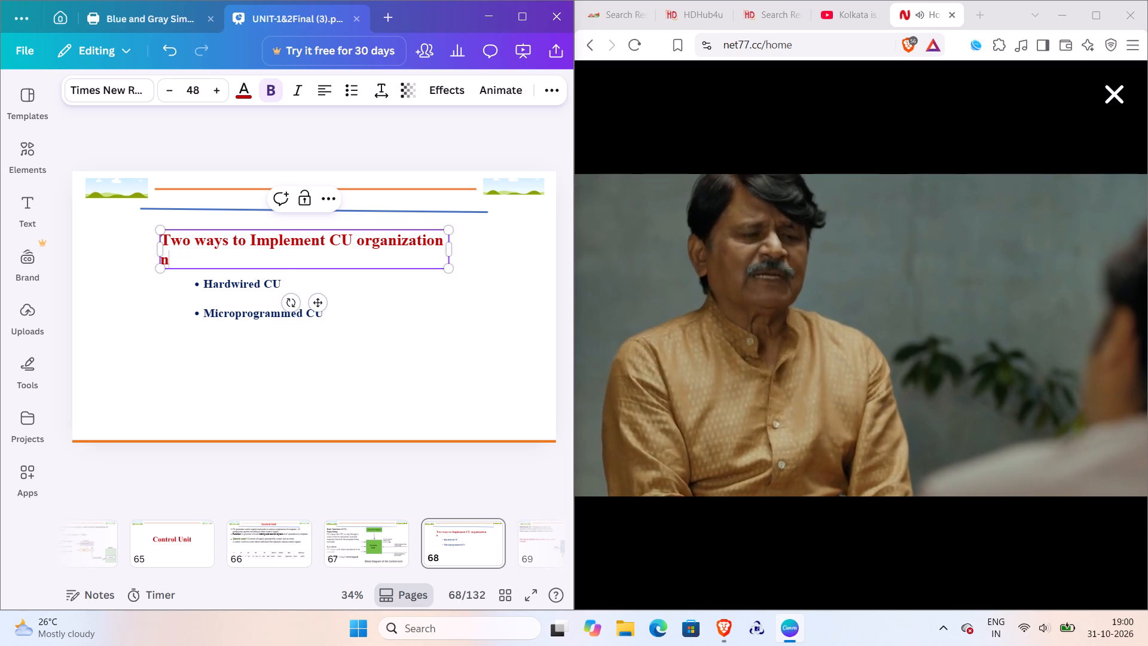
Delete the stray letter n and all trailing spaces after "organization" in the page 68 heading.
{"action": "key", "text": "BackSpace"}
{"action": "key", "text": "BackSpace"}
{"action": "key", "text": "BackSpace"}
{"action": "key", "text": "BackSpace"}
{"action": "key", "text": "BackSpace"}
{"action": "key", "text": "BackSpace"}
{"action": "key", "text": "BackSpace"}
{"action": "key", "text": "BackSpace"}
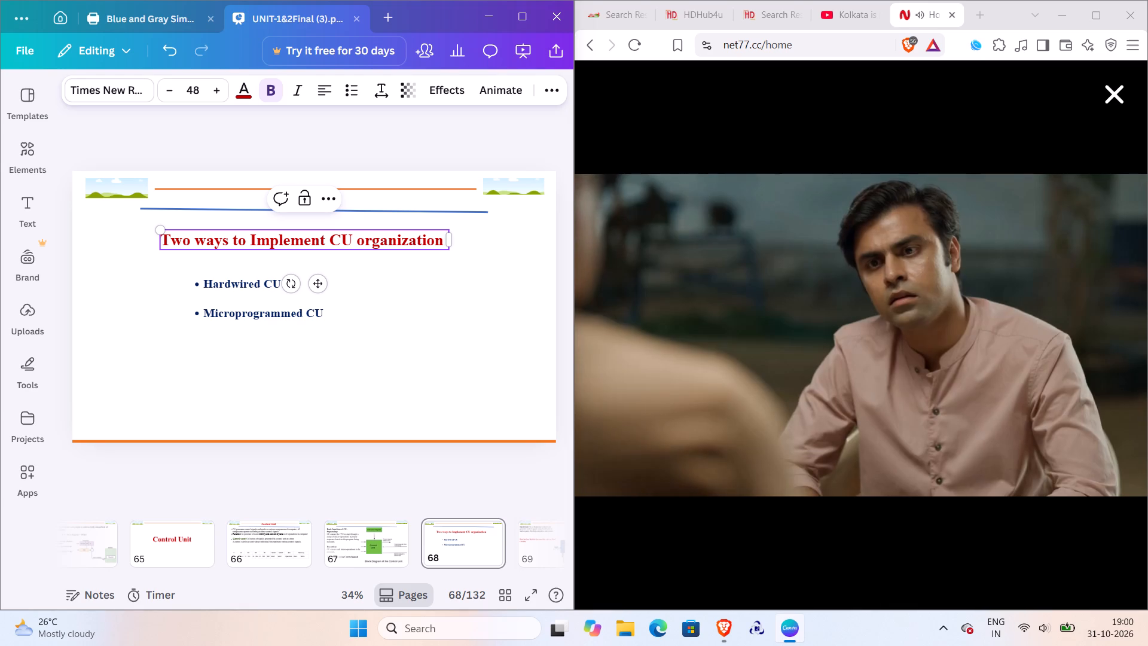
{"action": "key", "text": "BackSpace"}
{"action": "key", "text": "BackSpace"}
{"action": "key", "text": "BackSpace"}
{"action": "key", "text": "BackSpace"}
{"action": "key", "text": "BackSpace"}
{"action": "key", "text": "BackSpace"}
{"action": "key", "text": "BackSpace"}
{"action": "key", "text": "BackSpace"}
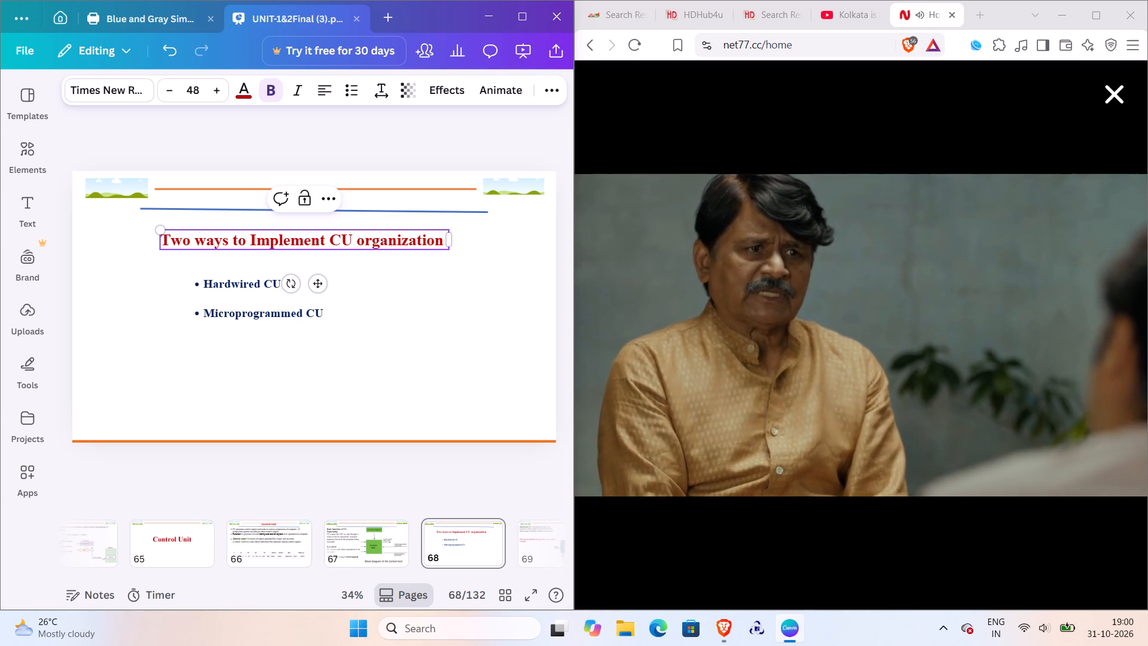
{"action": "key", "text": "BackSpace"}
{"action": "key", "text": "BackSpace"}
{"action": "key", "text": "BackSpace"}
{"action": "key", "text": "BackSpace"}
{"action": "key", "text": "BackSpace"}
{"action": "key", "text": "BackSpace"}
{"action": "key", "text": "BackSpace"}
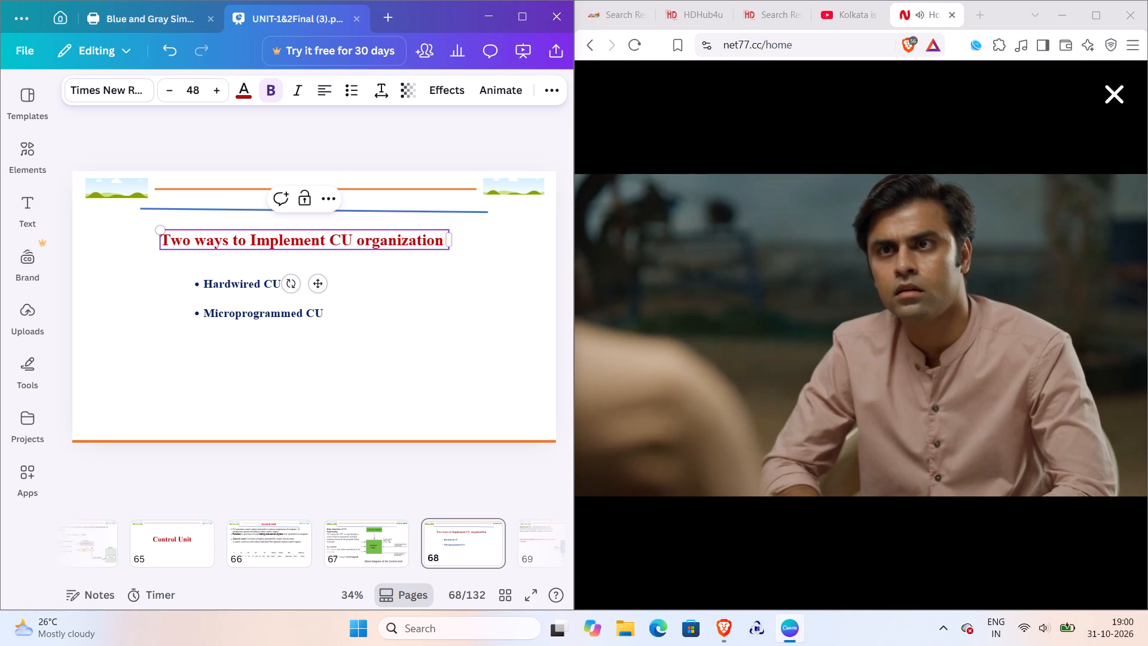
{"action": "key", "text": "BackSpace"}
{"action": "key", "text": "BackSpace"}
{"action": "key", "text": "BackSpace"}
{"action": "key", "text": "BackSpace"}
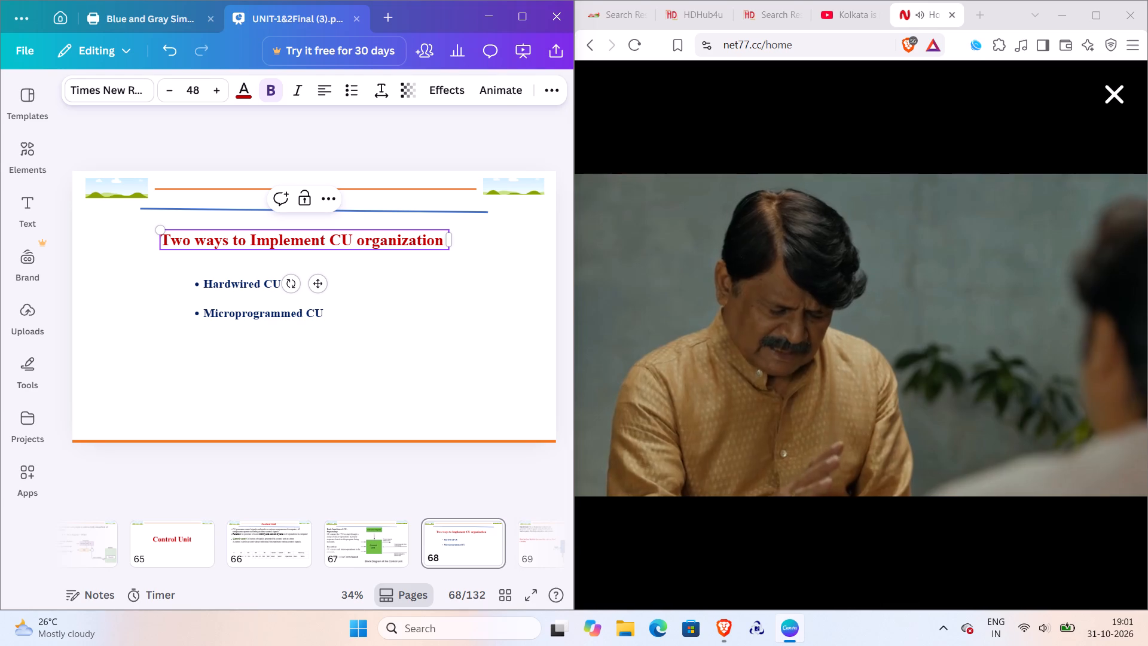
{"action": "key", "text": "BackSpace"}
{"action": "key", "text": "BackSpace"}
{"action": "key", "text": "BackSpace"}
{"action": "key", "text": "BackSpace"}
{"action": "key", "text": "BackSpace"}
{"action": "key", "text": "BackSpace"}
{"action": "key", "text": "BackSpace"}
{"action": "key", "text": "BackSpace"}
{"action": "key", "text": "BackSpace"}
{"action": "key", "text": "BackSpace"}
{"action": "key", "text": "BackSpace"}
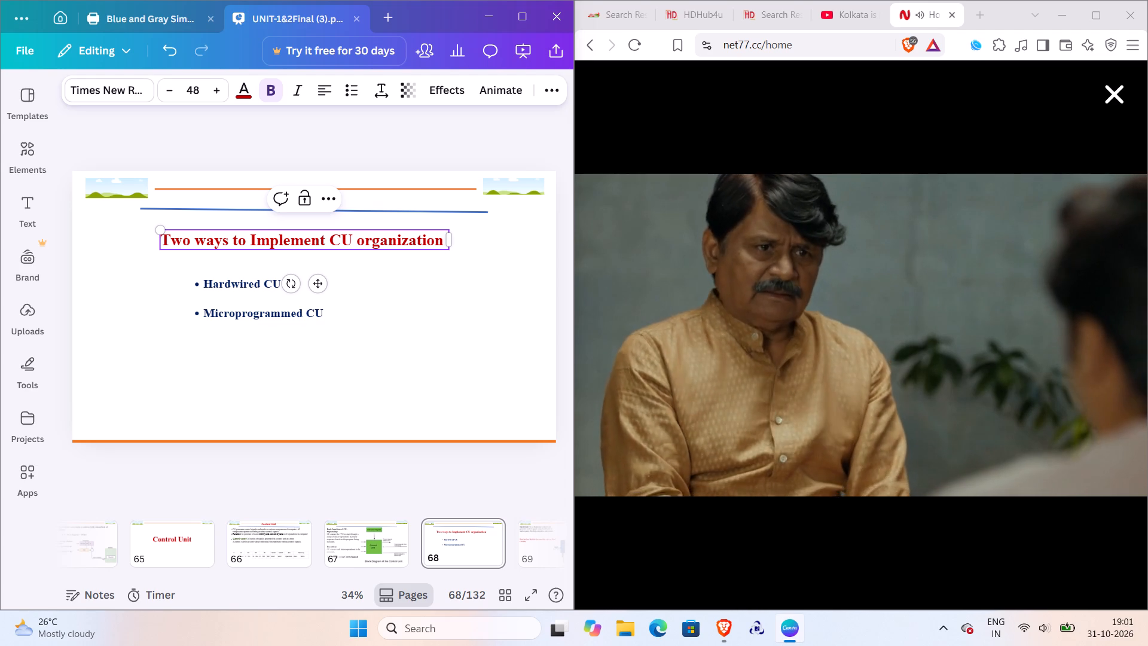
{"action": "key", "text": "BackSpace"}
{"action": "key", "text": "BackSpace"}
{"action": "key", "text": "BackSpace"}
{"action": "key", "text": "BackSpace"}
{"action": "key", "text": "BackSpace"}
{"action": "key", "text": "BackSpace"}
{"action": "key", "text": "BackSpace"}
{"action": "key", "text": "BackSpace"}
{"action": "key", "text": "BackSpace"}
{"action": "key", "text": "BackSpace"}
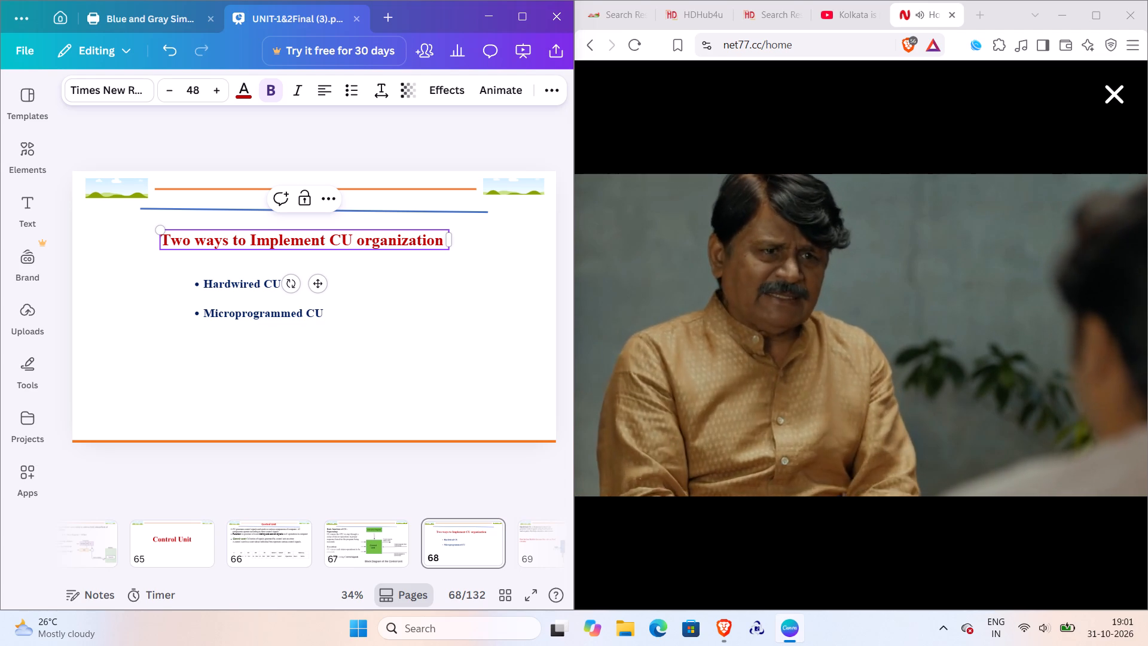
{"action": "key", "text": "BackSpace"}
{"action": "key", "text": "BackSpace"}
{"action": "key", "text": "BackSpace"}
{"action": "key", "text": "BackSpace"}
{"action": "key", "text": "BackSpace"}
{"action": "key", "text": "BackSpace"}
{"action": "key", "text": "BackSpace"}
{"action": "key", "text": "BackSpace"}
{"action": "key", "text": "BackSpace"}
{"action": "key", "text": "BackSpace"}
{"action": "key", "text": "BackSpace"}
{"action": "key", "text": "BackSpace"}
{"action": "key", "text": "BackSpace"}
{"action": "key", "text": "BackSpace"}
{"action": "key", "text": "BackSpace"}
{"action": "key", "text": "BackSpace"}
{"action": "key", "text": "BackSpace"}
{"action": "key", "text": "BackSpace"}
{"action": "key", "text": "BackSpace"}
Replace the ending of the heading's last word so that it reads "organaisation".
{"action": "key", "text": "BackSpace"}
{"action": "key", "text": "BackSpace"}
{"action": "key", "text": "BackSpace"}
{"action": "key", "text": "BackSpace"}
{"action": "key", "text": "BackSpace"}
{"action": "key", "text": "BackSpace"}
{"action": "key", "text": "BackSpace"}
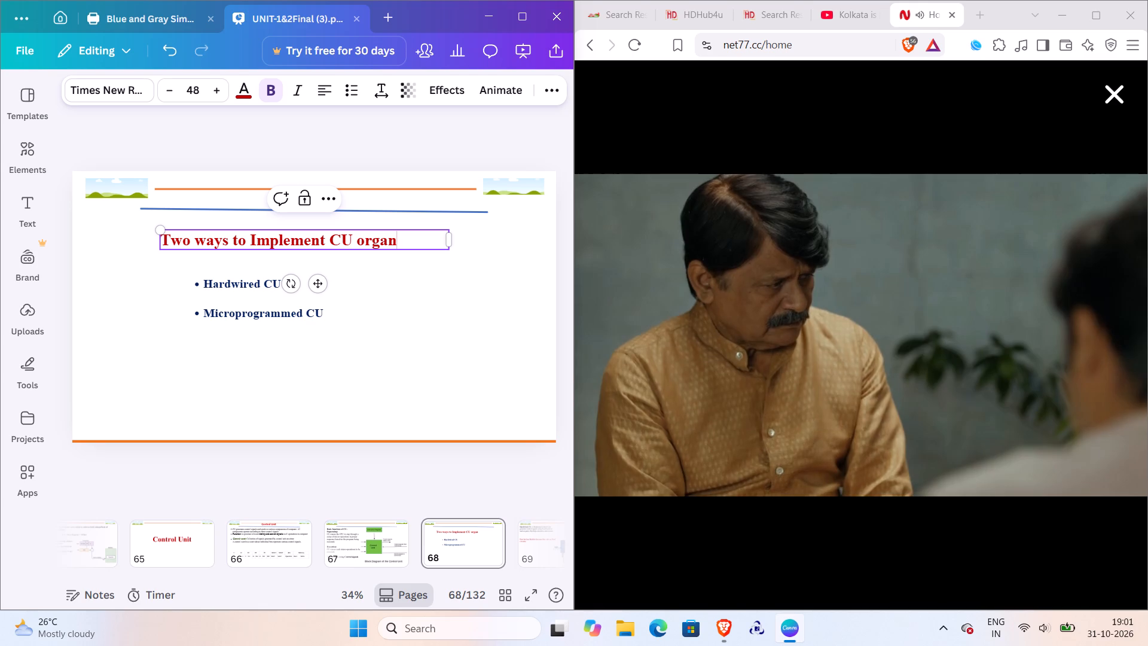
{"action": "type", "text": "ai"}
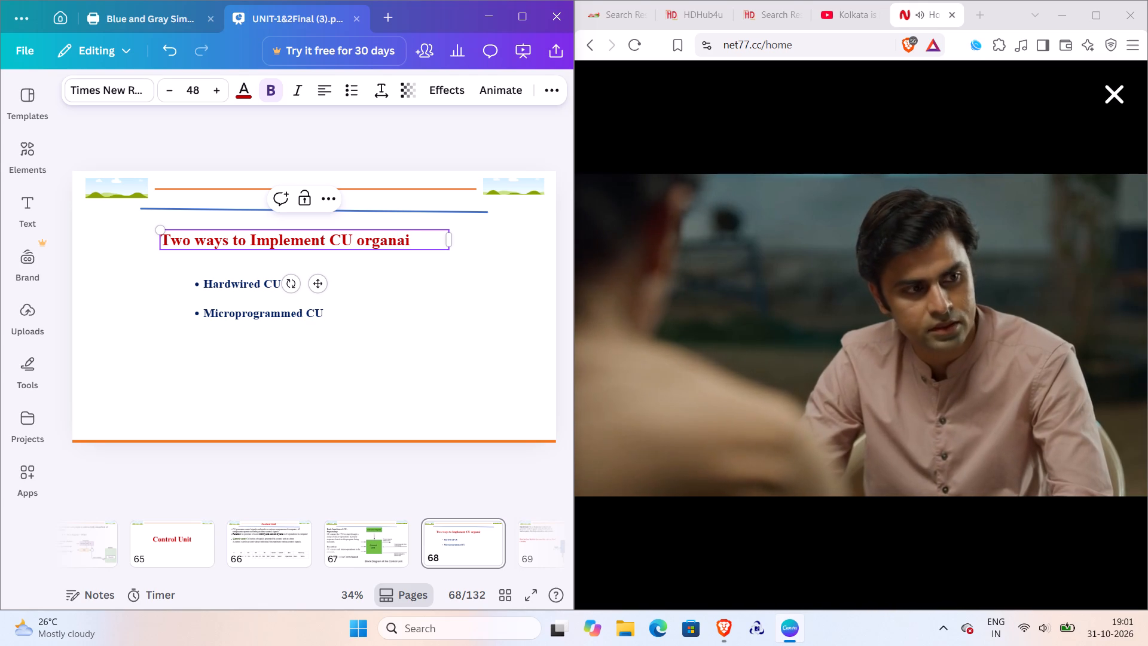
{"action": "type", "text": "sation"}
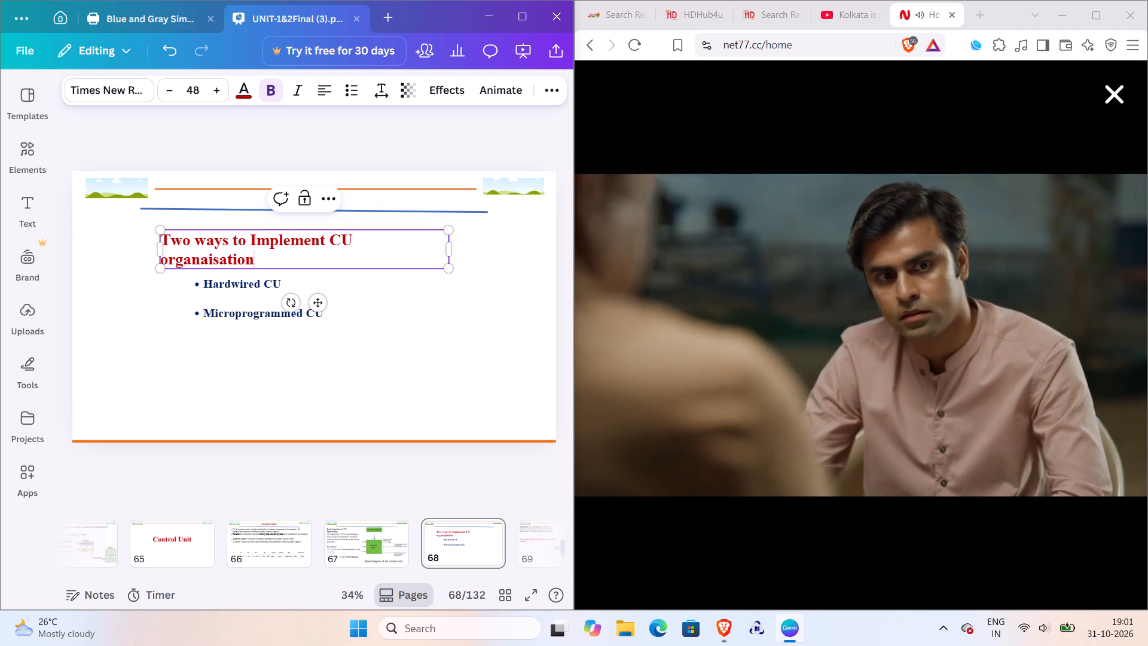